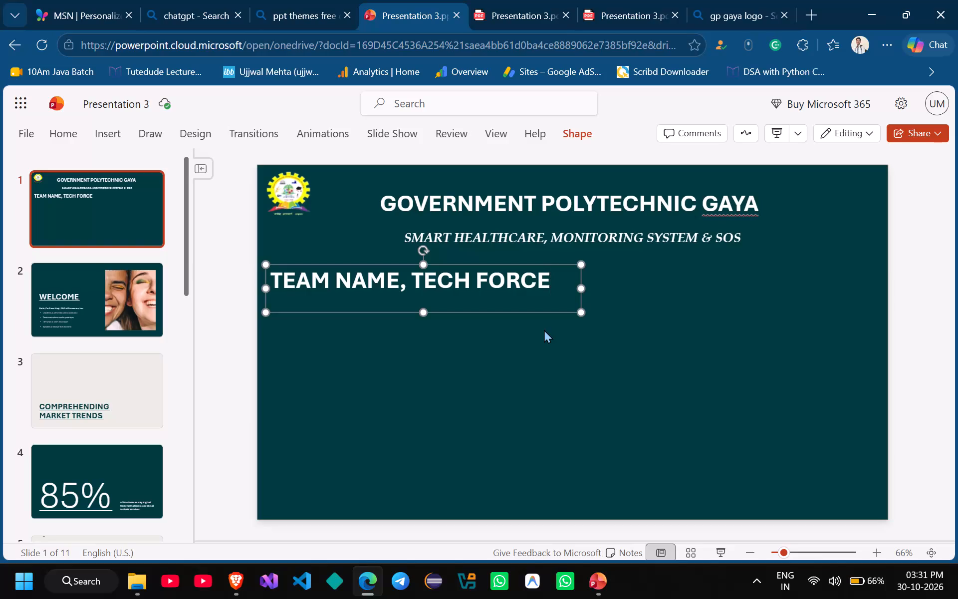
# Add a second line reading TEAM LEADER below TEAM NAME, TECH FORCE in the title slide's text box, without a trailing dash.
pyautogui.press('Return')
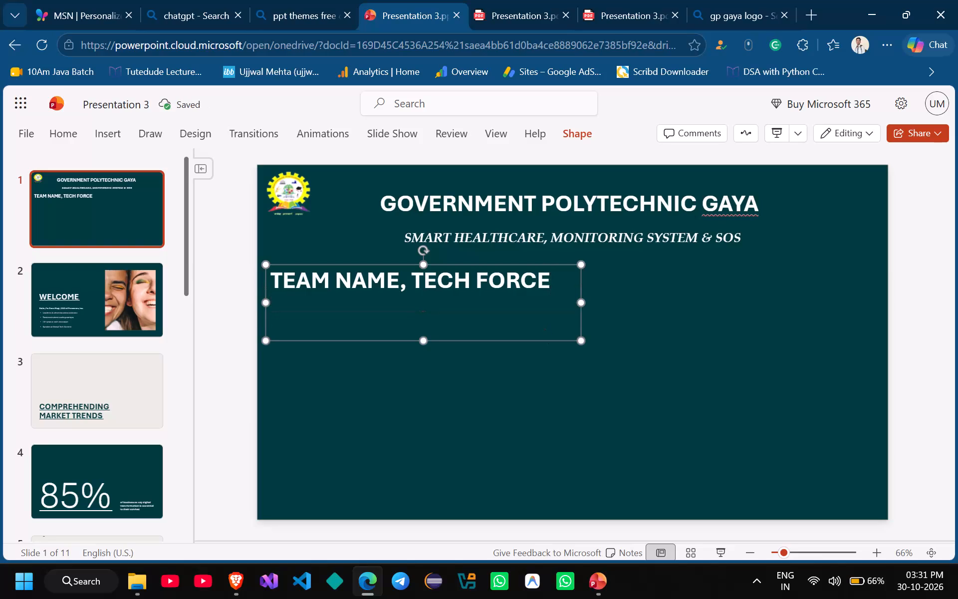
pyautogui.write('TE')
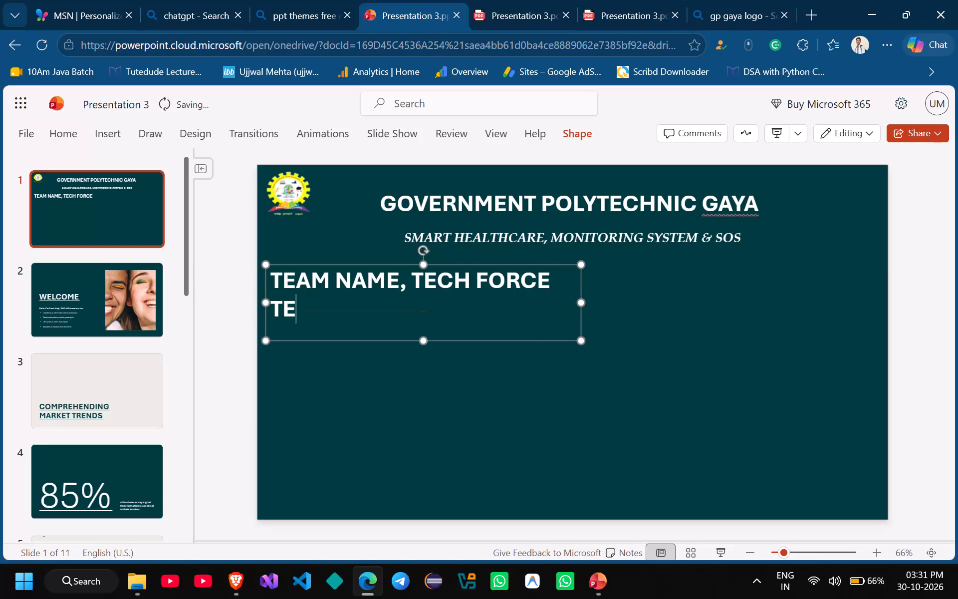
pyautogui.write('AM')
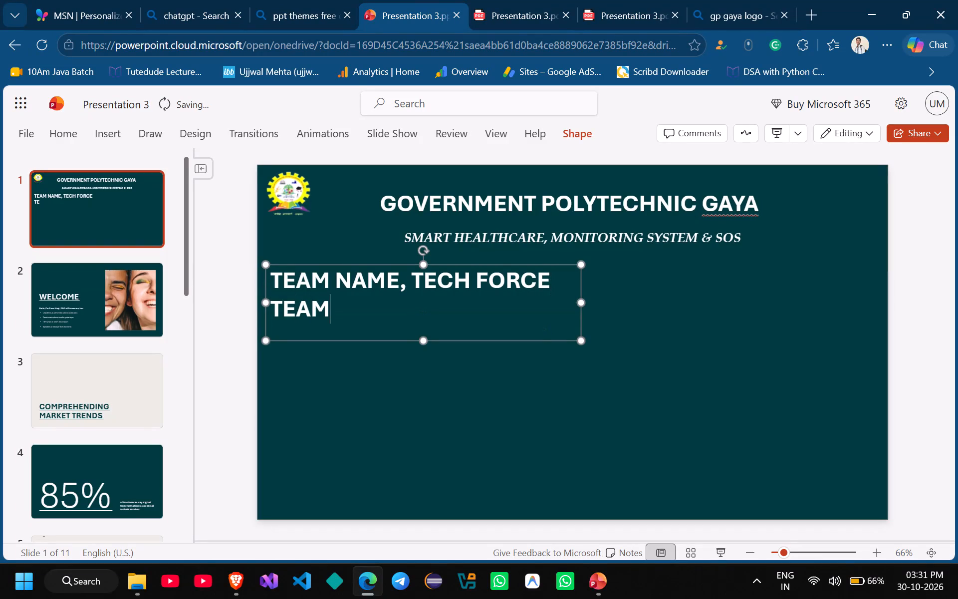
pyautogui.press('space')
pyautogui.write('LEADER')
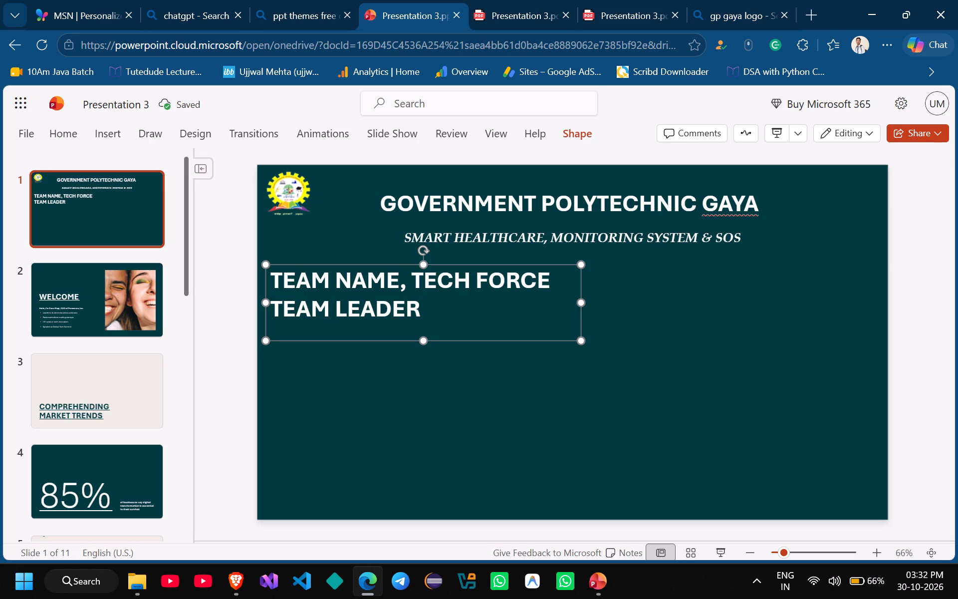
pyautogui.press('-')
pyautogui.press('space')
pyautogui.press('BackSpace')
pyautogui.press('BackSpace')
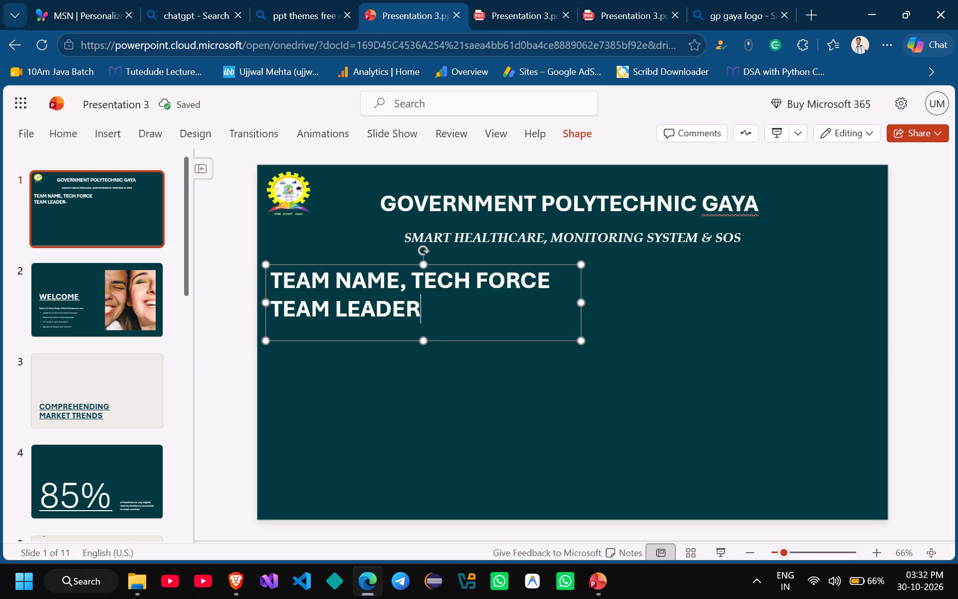
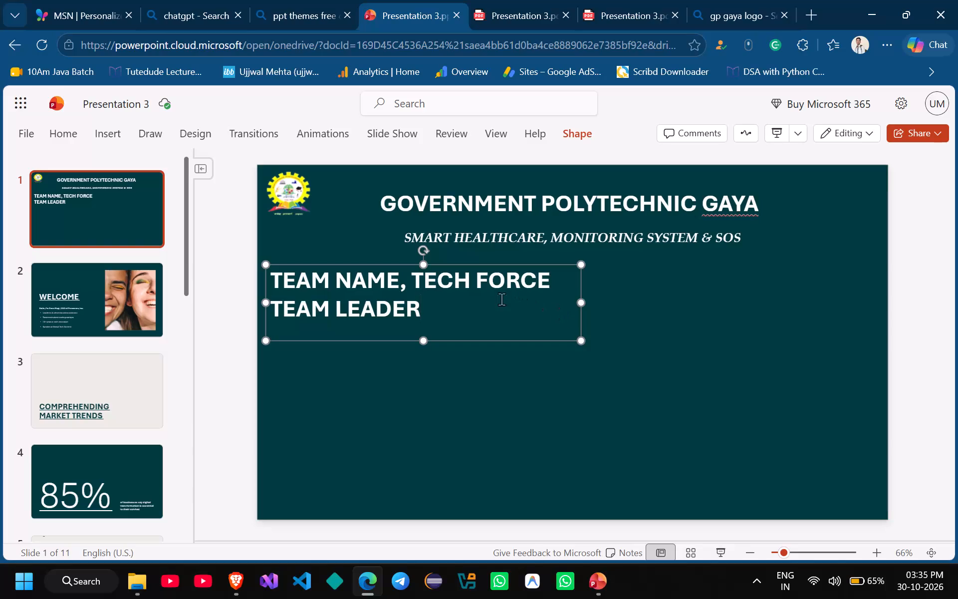
# Place the text cursor at the end of the TEAM LEADER line in the title slide's team details text box.
pyautogui.click(480, 306)
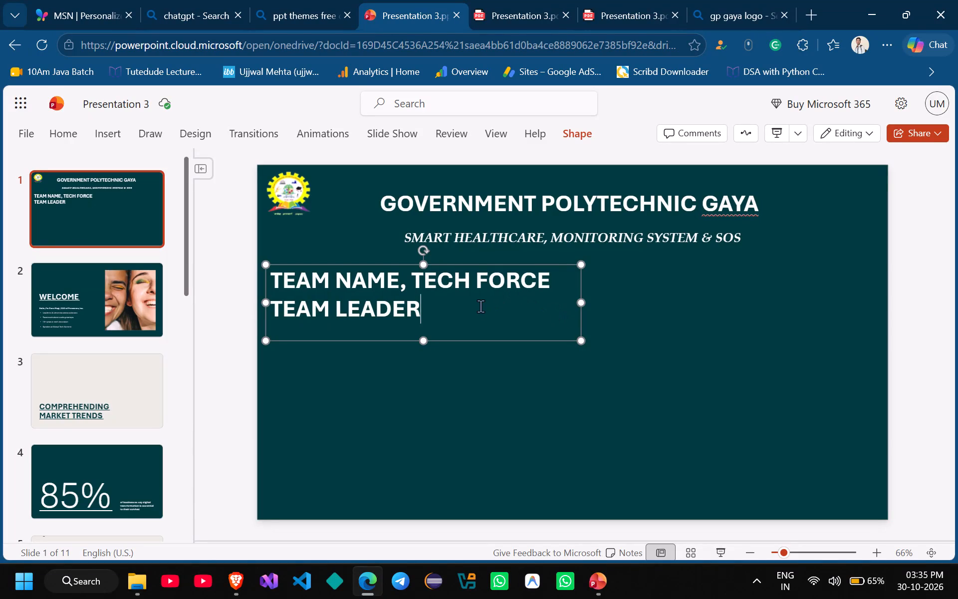
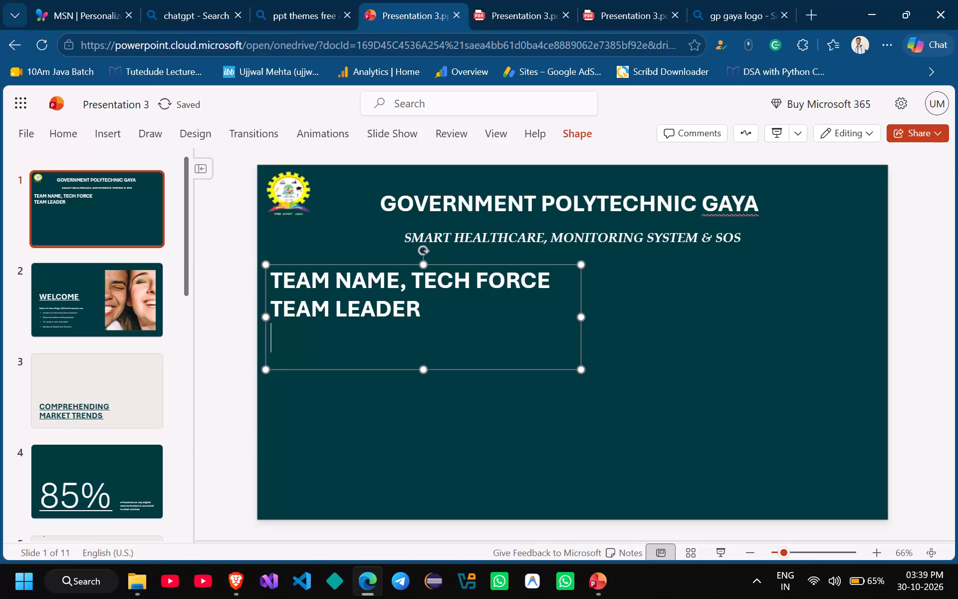
# Enter PAN on the line below TEAM LEADER in the title slide's team details text box.
pyautogui.write('PAN')
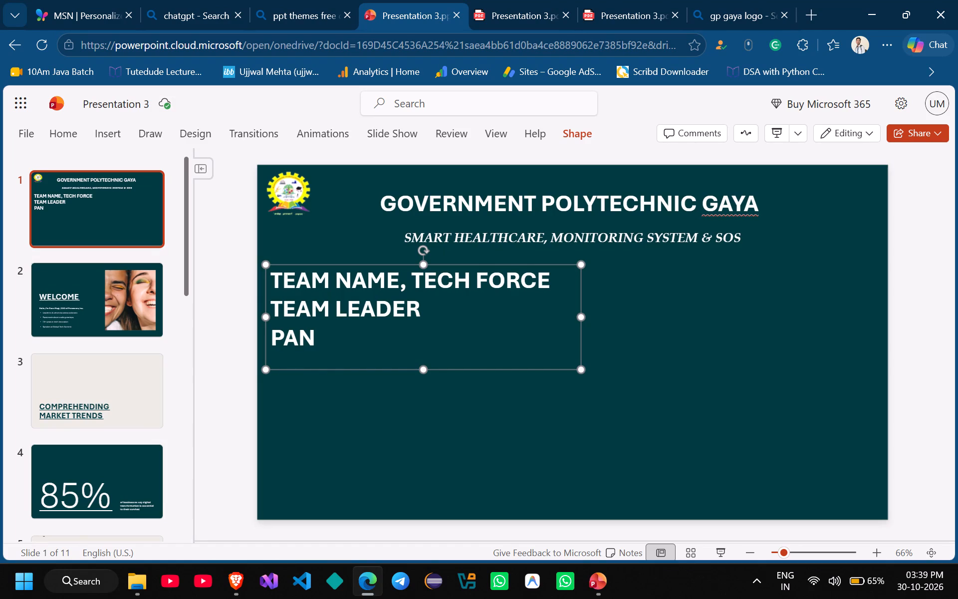
# Switch to WhatsApp from the title slide's team details.
pyautogui.click(563, 590)
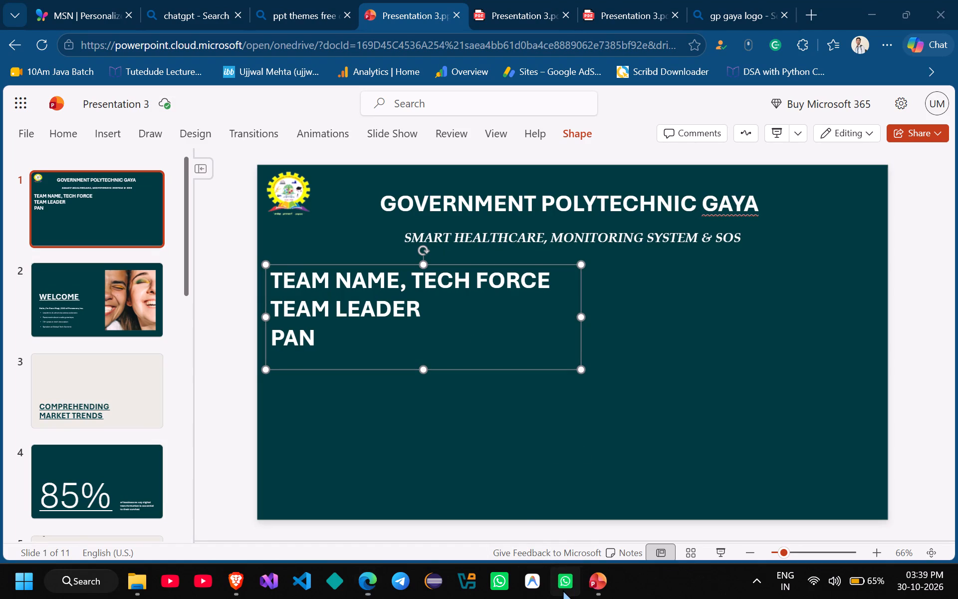
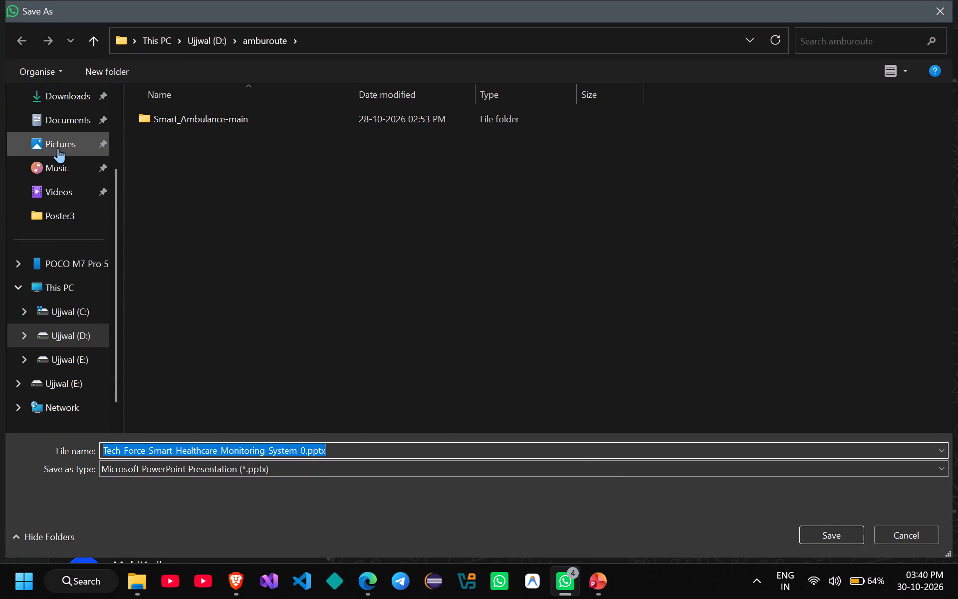
# Choose Desktop as the save location for the Tech_Force_Smart_Healthcare_Monitoring_System-0.pptx presentation and select its file name for editing.
pyautogui.scroll(1, 77, 122)
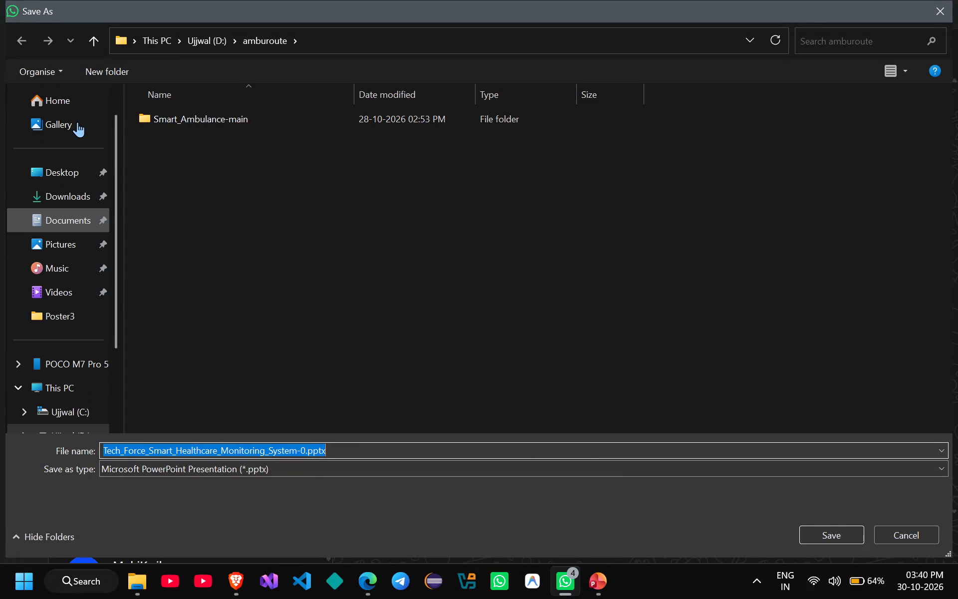
pyautogui.click(62, 162)
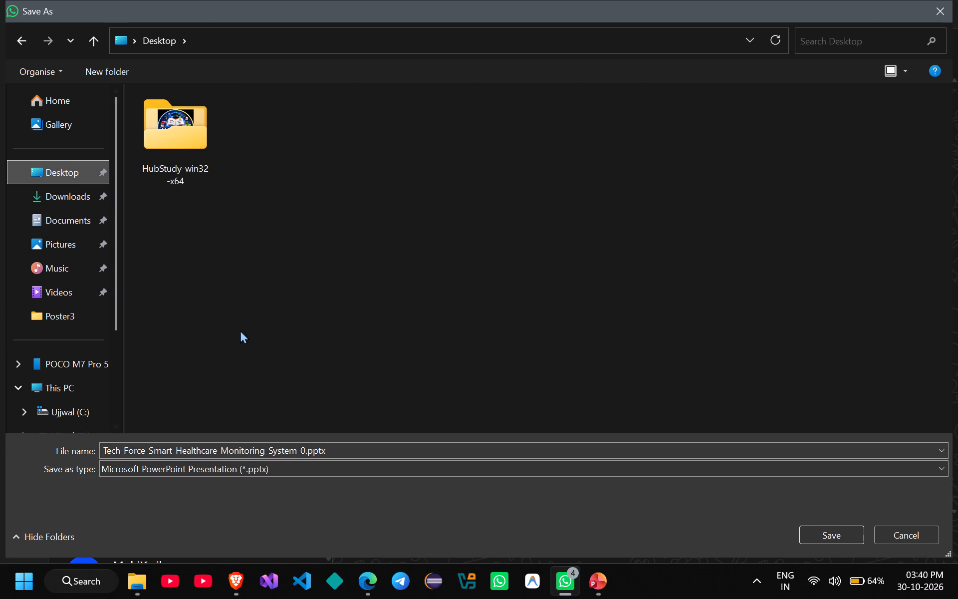
pyautogui.click(370, 451)
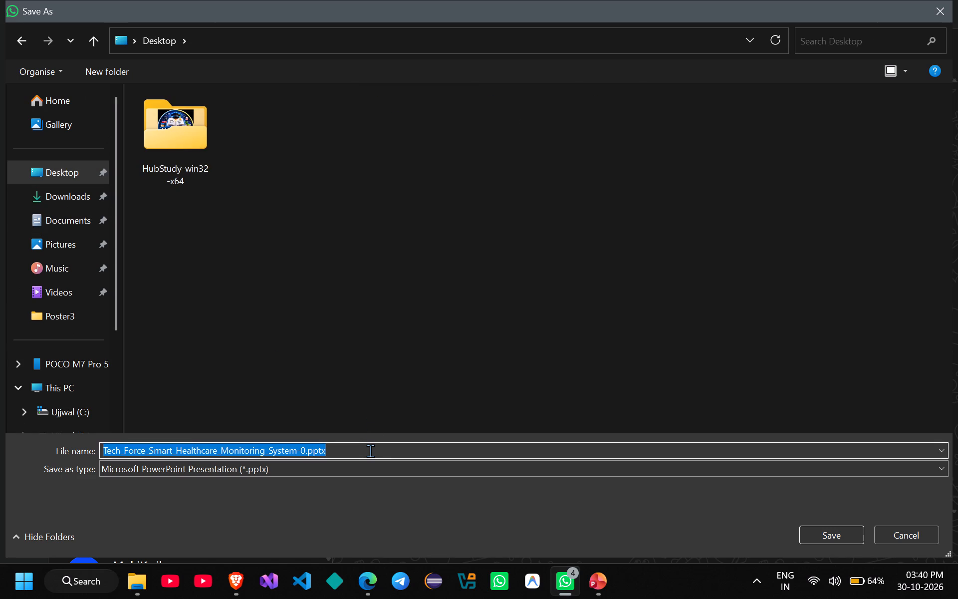
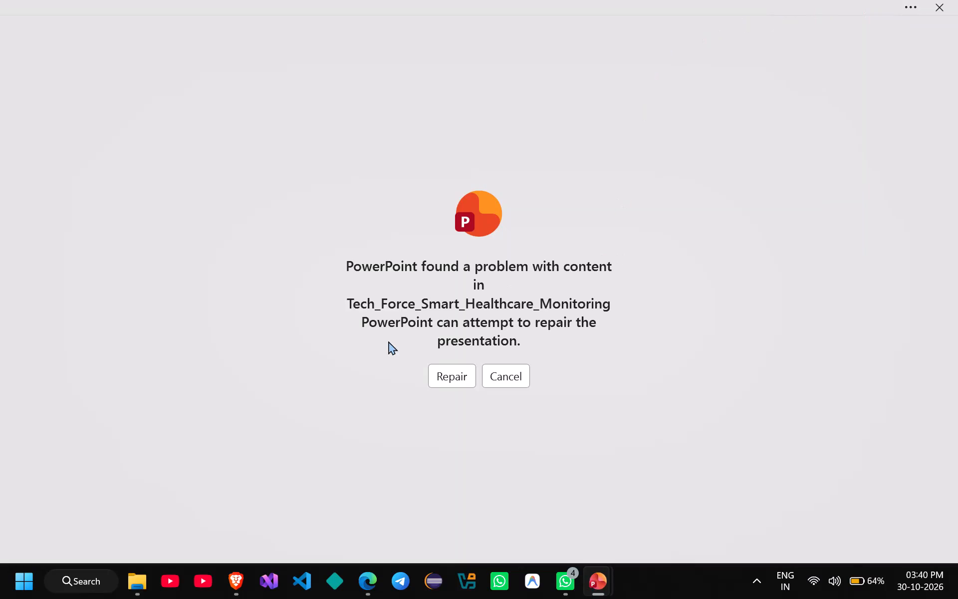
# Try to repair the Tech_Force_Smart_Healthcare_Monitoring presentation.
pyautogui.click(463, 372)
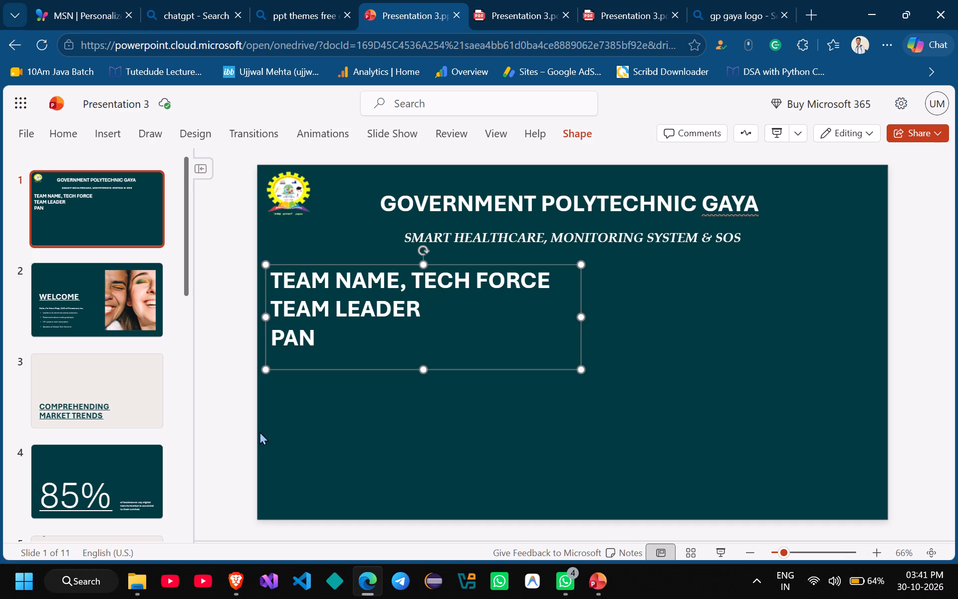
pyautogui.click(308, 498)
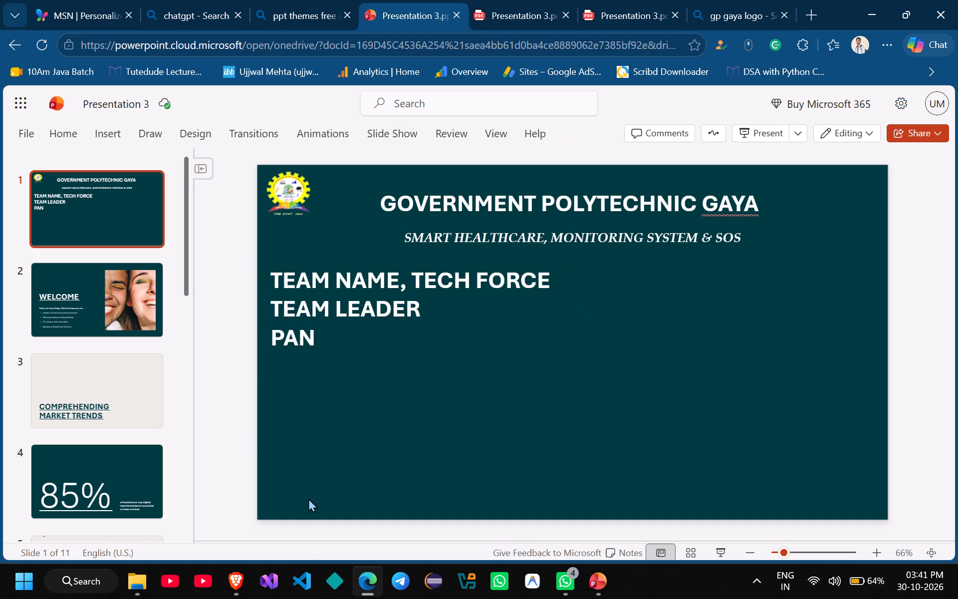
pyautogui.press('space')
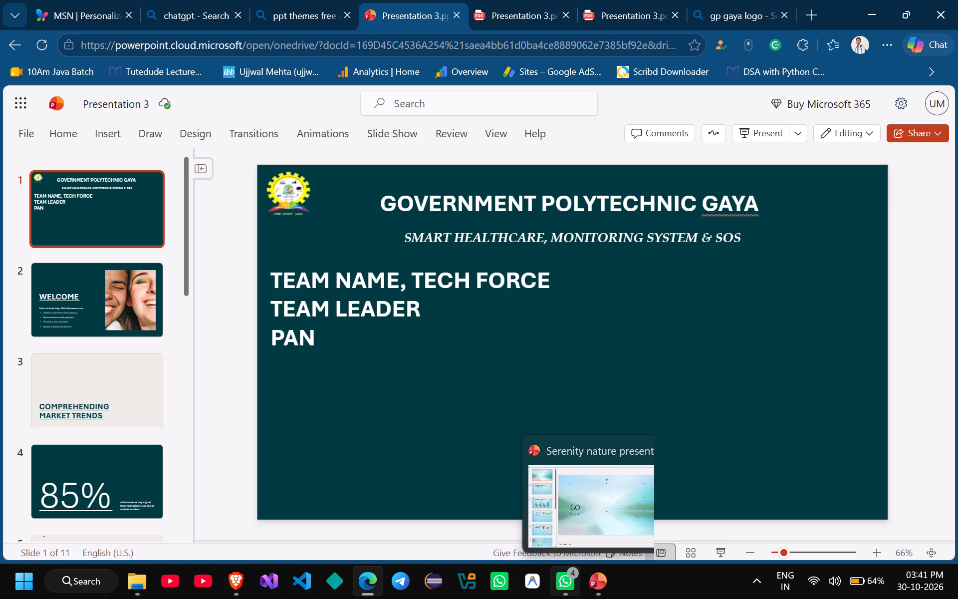
# Set the browser aside and close the draft presentation titled GO without saving it.
pyautogui.click(875, 5)
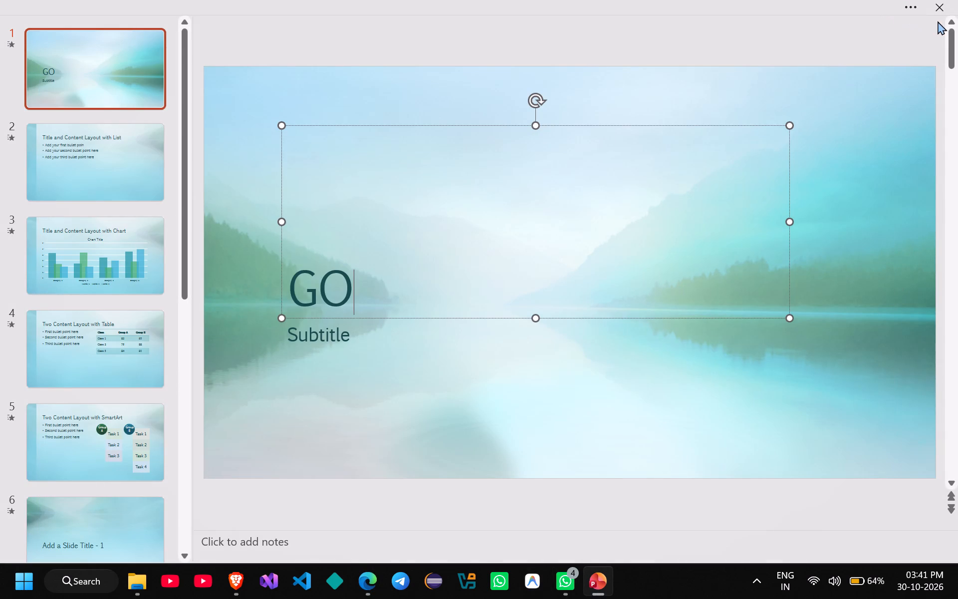
pyautogui.click(939, 14)
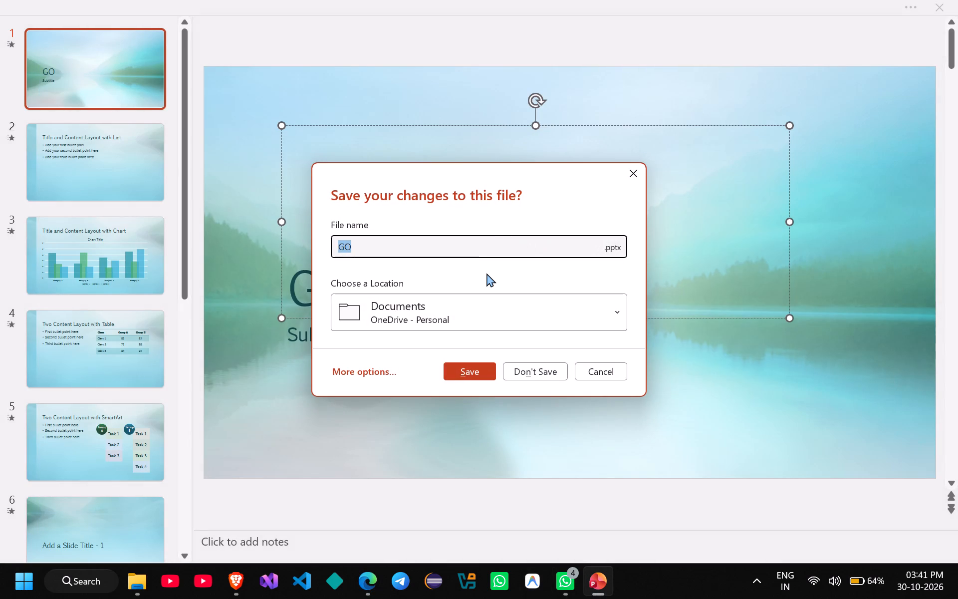
pyautogui.click(532, 373)
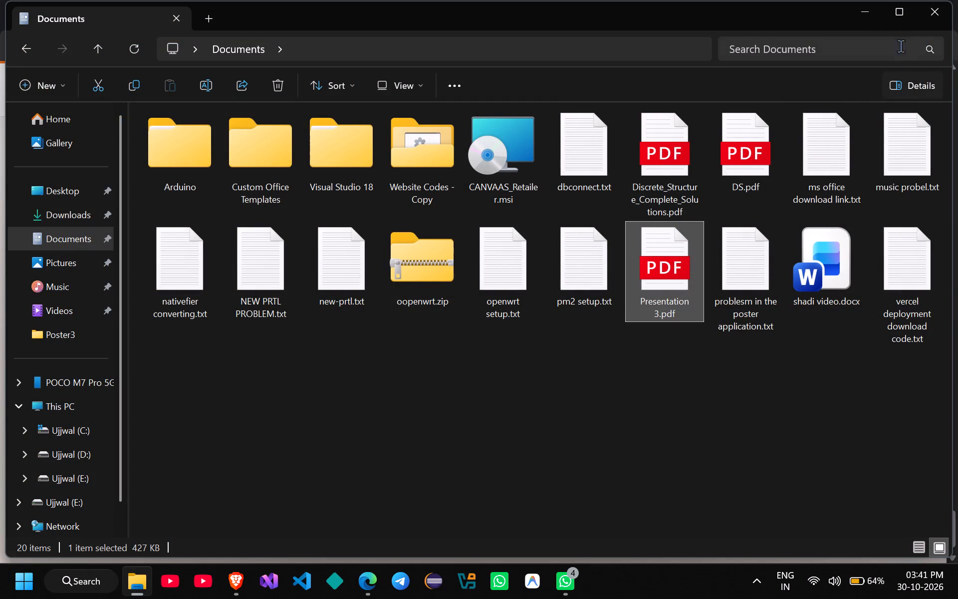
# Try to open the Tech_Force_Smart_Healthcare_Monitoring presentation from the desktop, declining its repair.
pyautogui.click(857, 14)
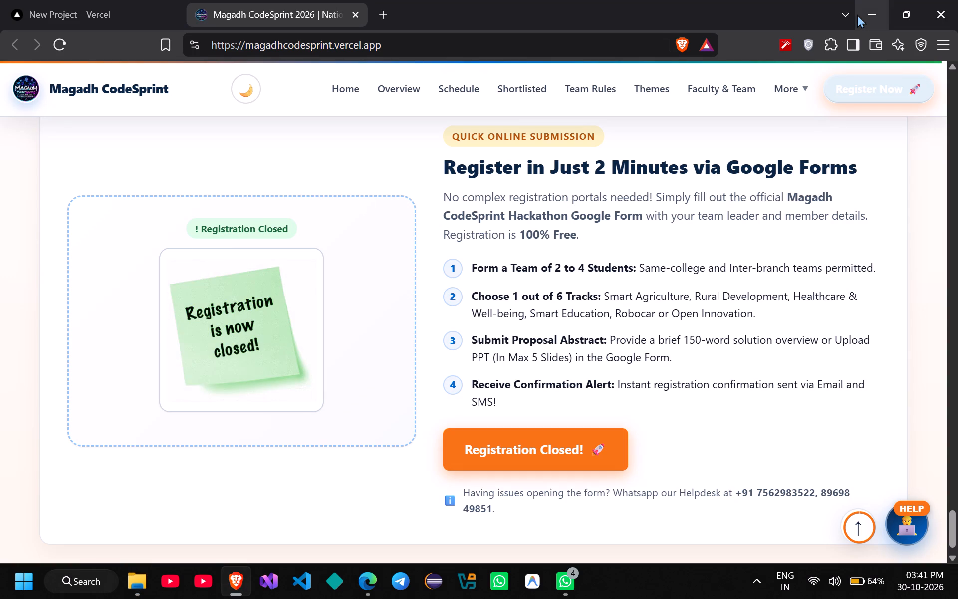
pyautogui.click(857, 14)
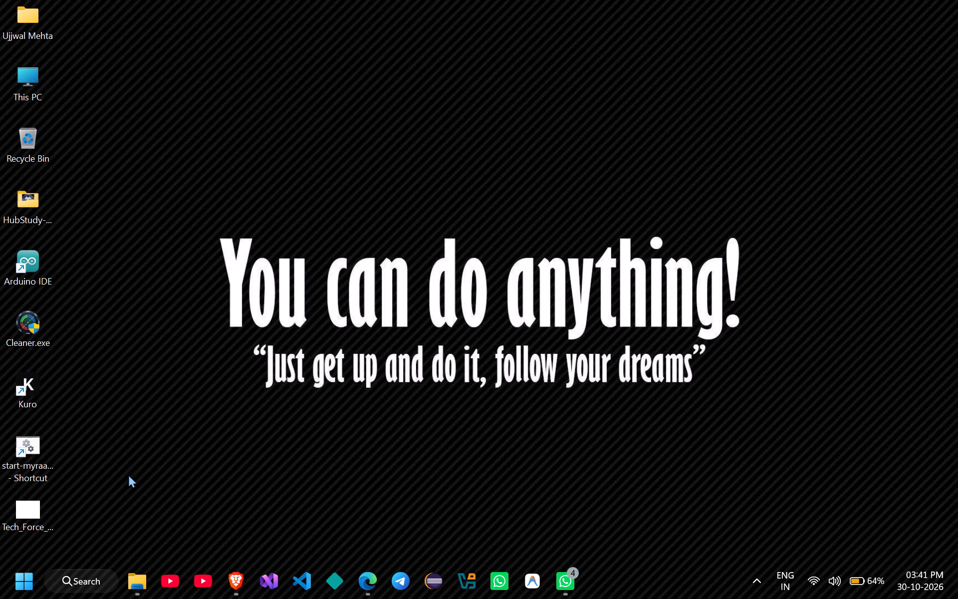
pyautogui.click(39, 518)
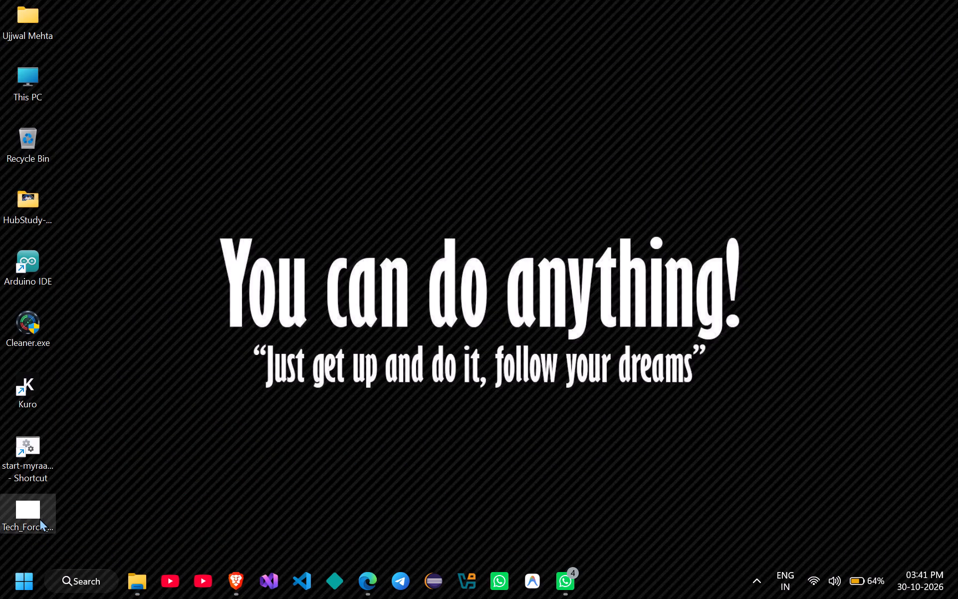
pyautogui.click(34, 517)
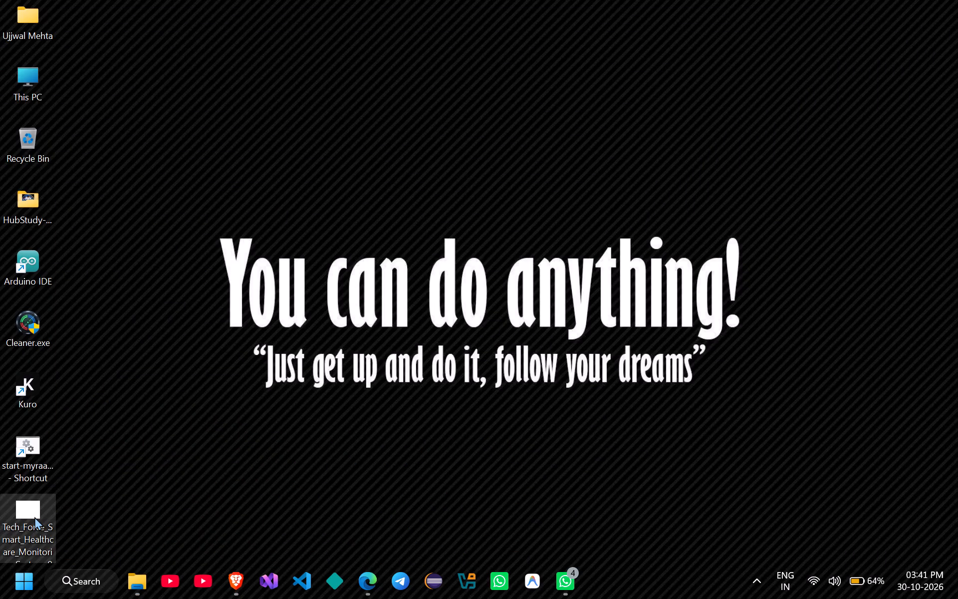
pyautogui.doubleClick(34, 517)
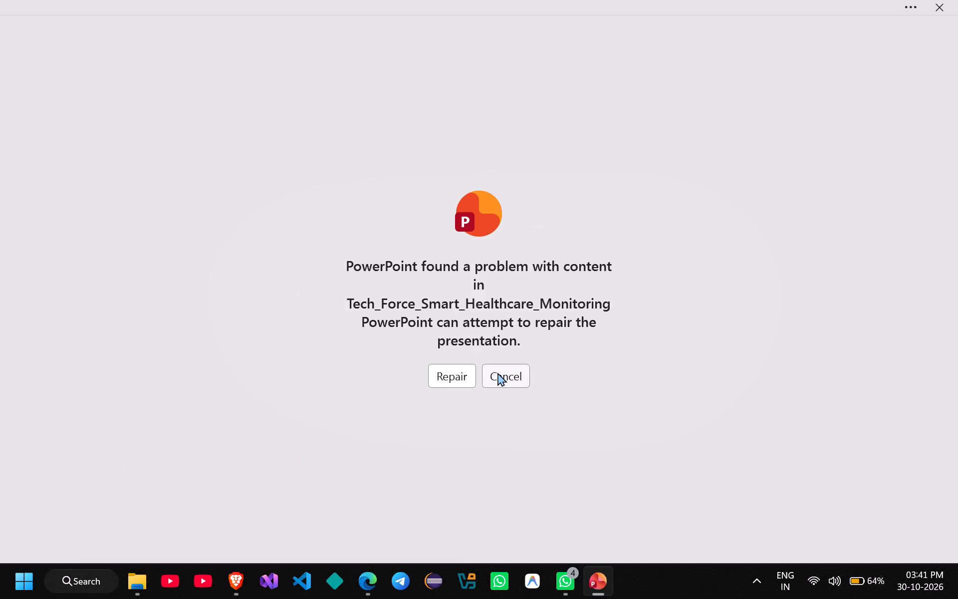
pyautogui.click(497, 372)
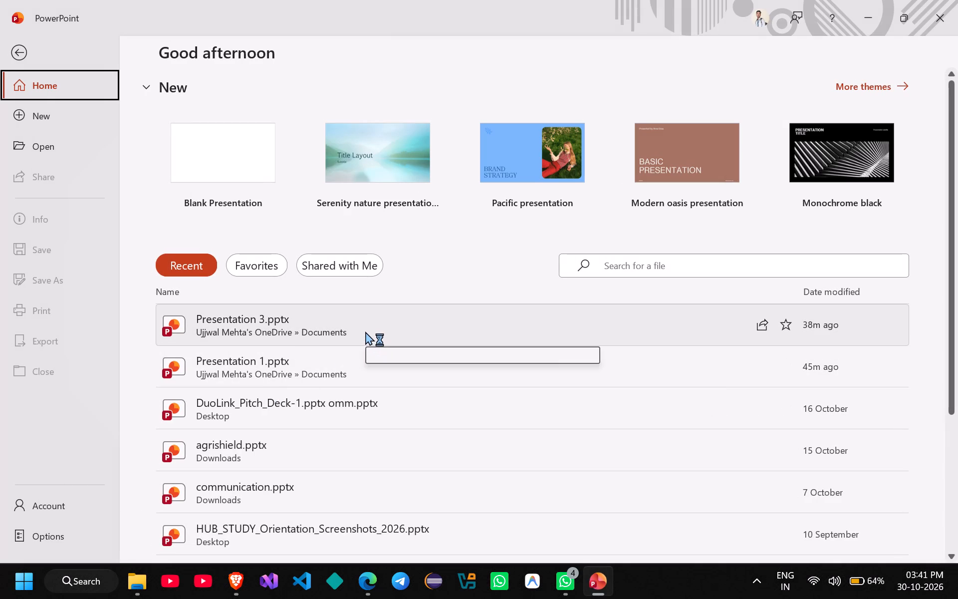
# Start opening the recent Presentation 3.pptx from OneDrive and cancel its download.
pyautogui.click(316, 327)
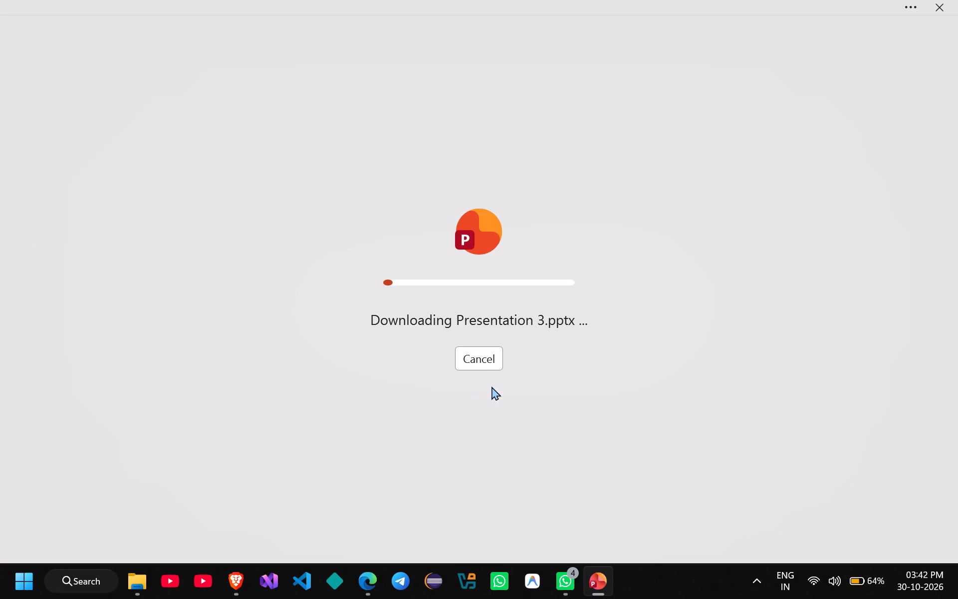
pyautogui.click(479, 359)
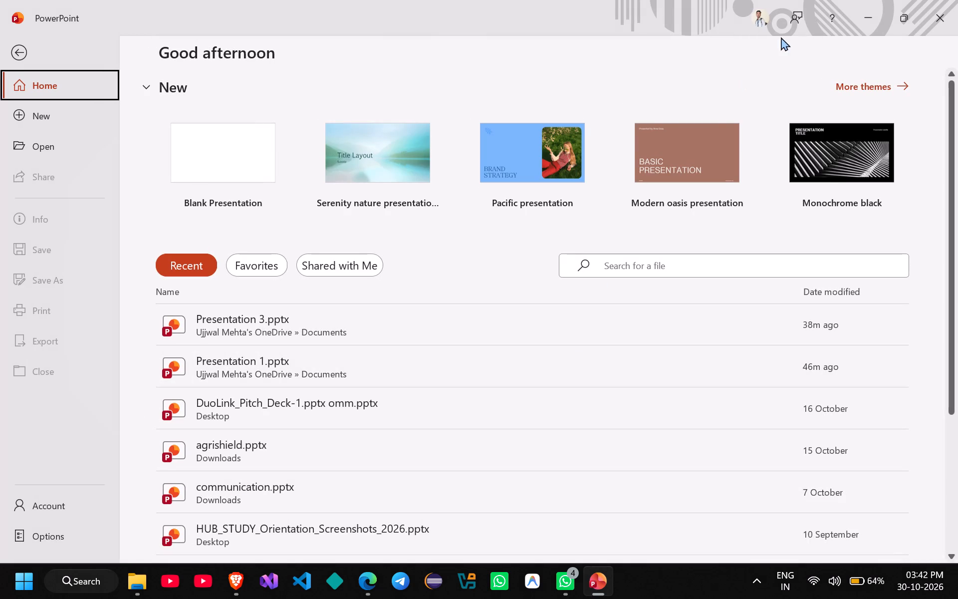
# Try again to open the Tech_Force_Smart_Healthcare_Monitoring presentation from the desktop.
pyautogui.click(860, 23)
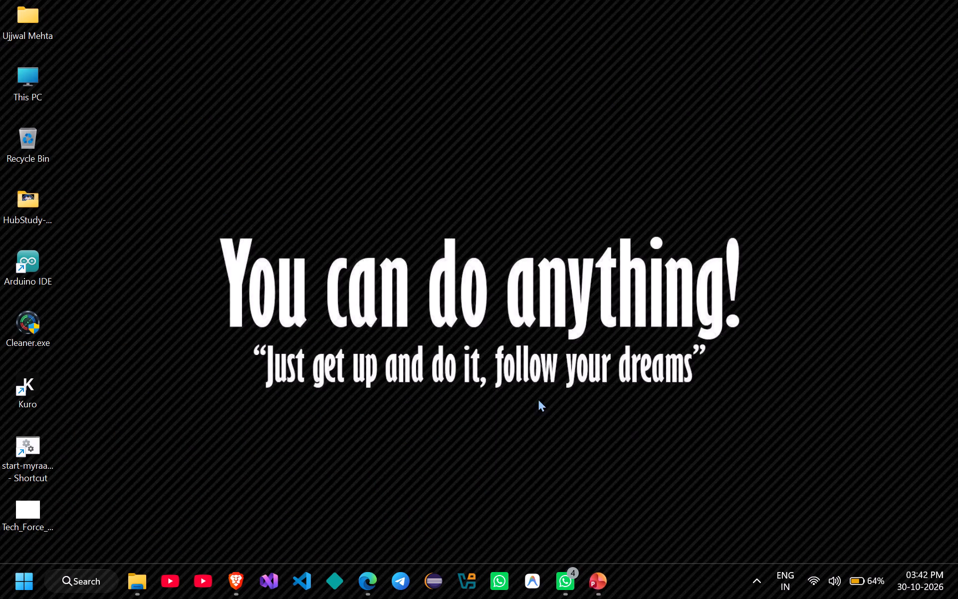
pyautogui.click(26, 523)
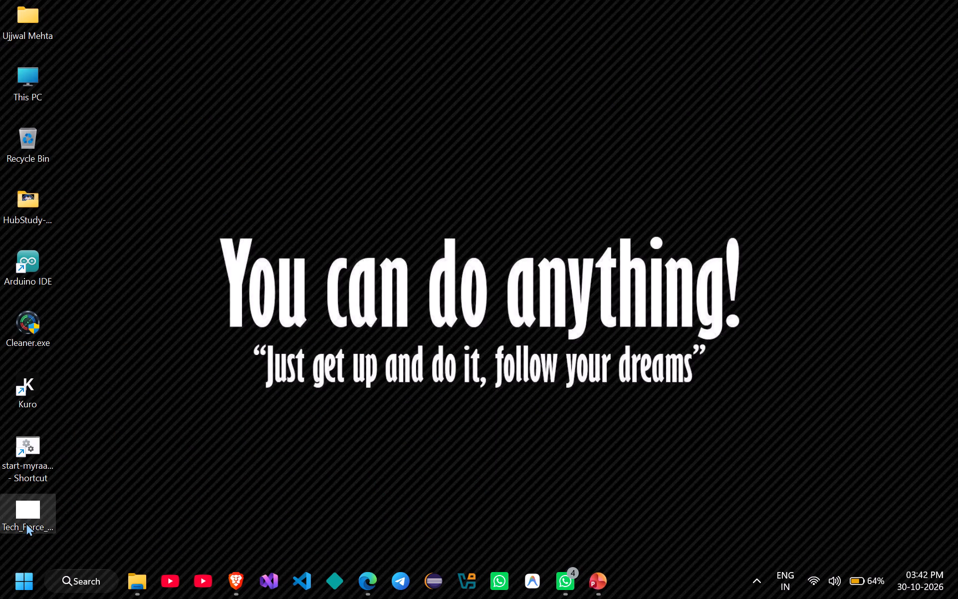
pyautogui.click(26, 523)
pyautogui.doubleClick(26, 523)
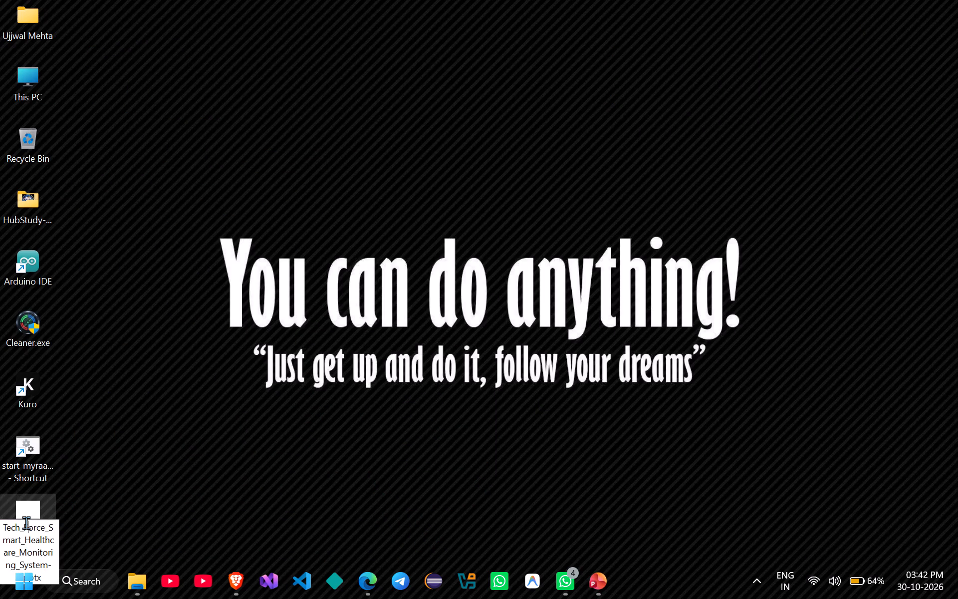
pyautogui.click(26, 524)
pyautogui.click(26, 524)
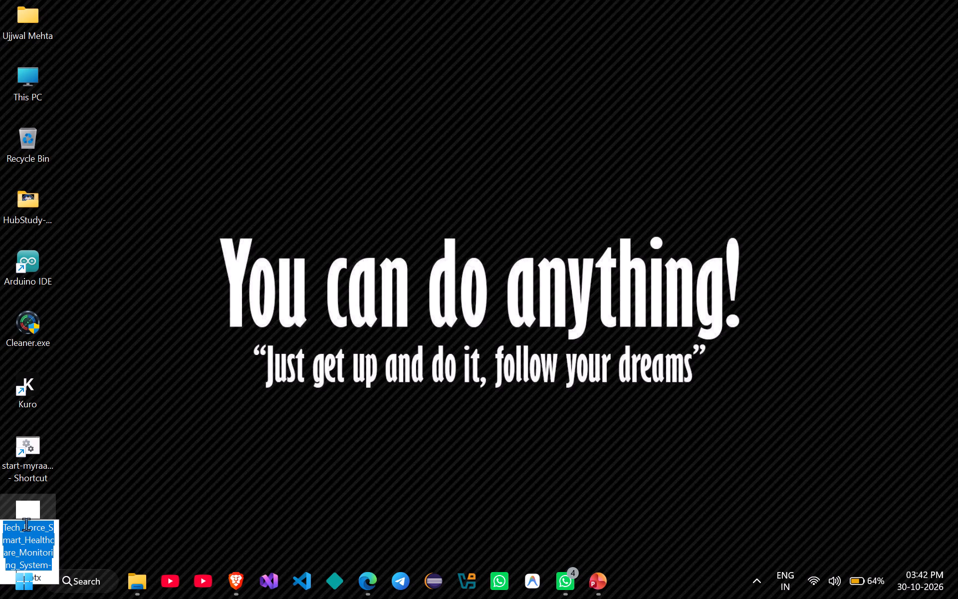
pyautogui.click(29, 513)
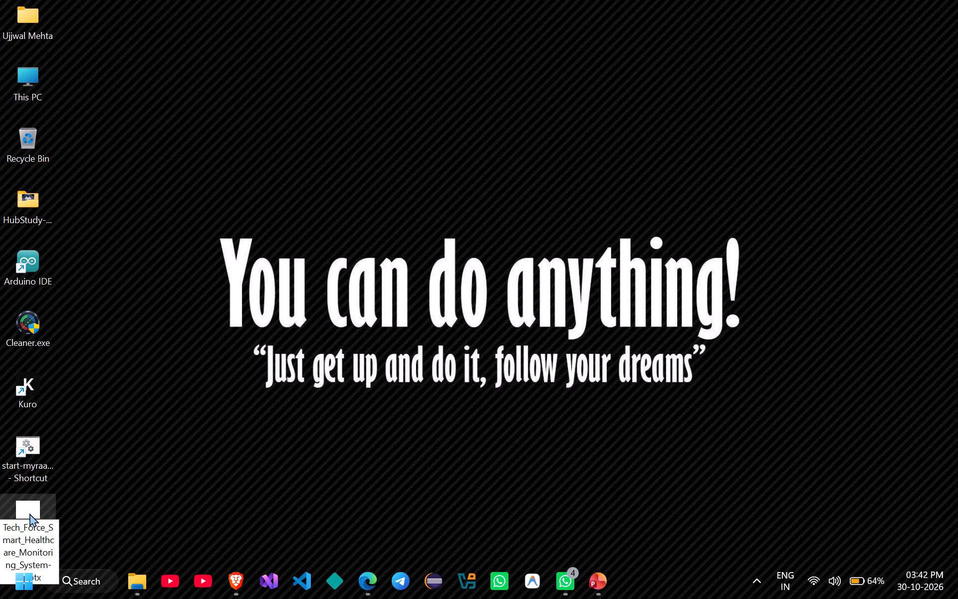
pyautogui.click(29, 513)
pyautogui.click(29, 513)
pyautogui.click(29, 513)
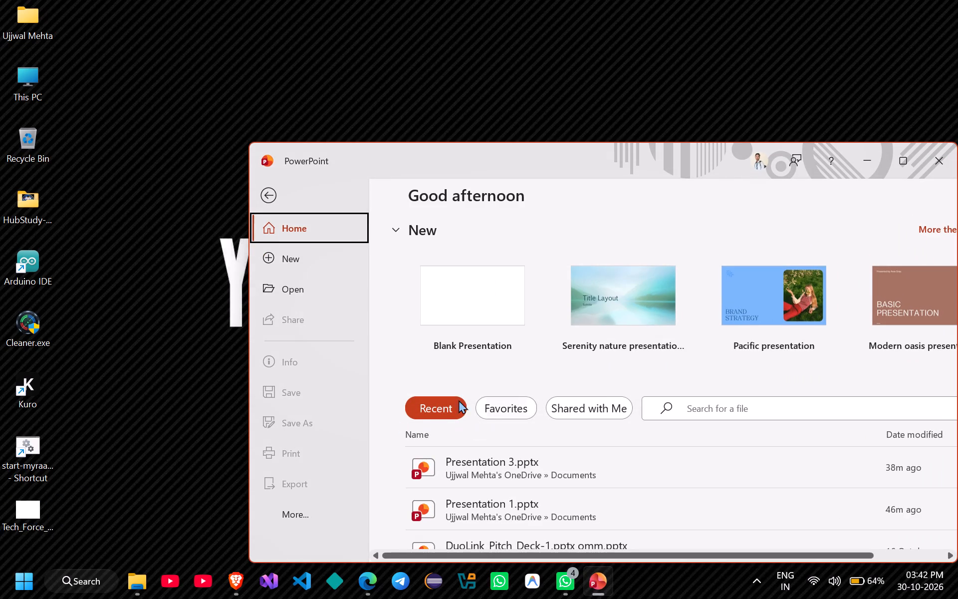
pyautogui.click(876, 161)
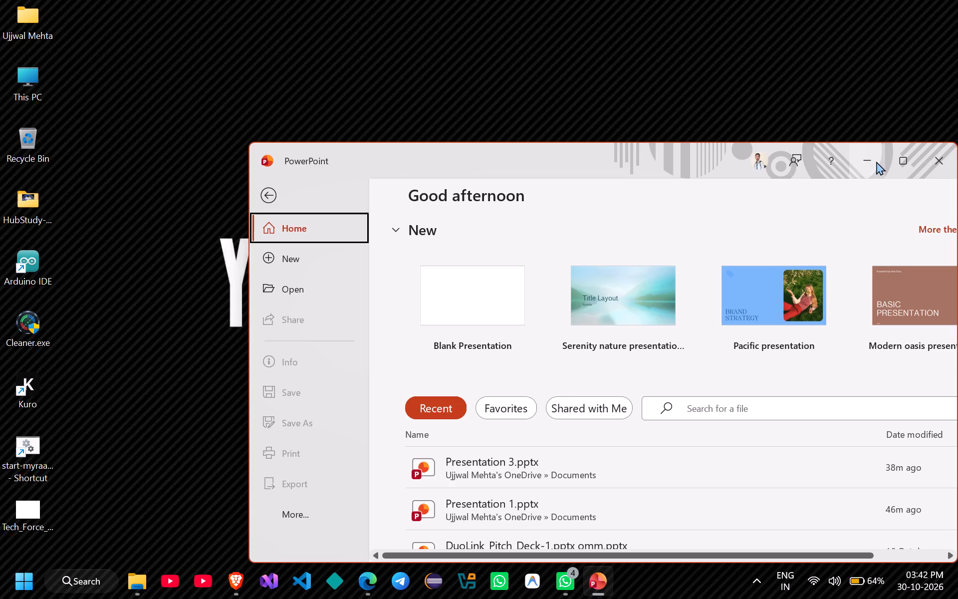
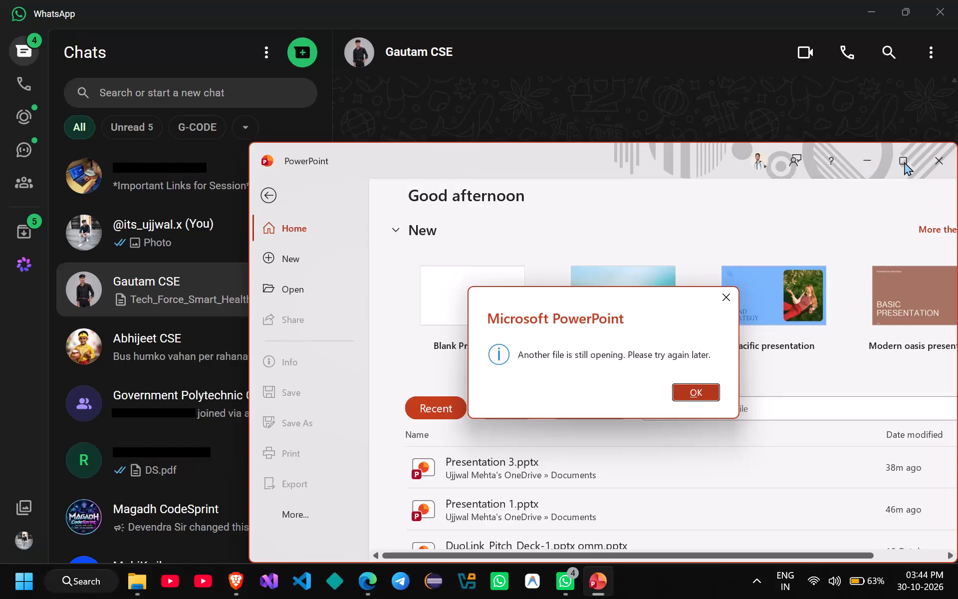
# Dismiss the notices about another file still opening and open the Tech_Force_Smart_Healthcare_Monitoring presentation by having PowerPoint repair it.
pyautogui.click(904, 162)
pyautogui.moveTo(904, 162); pyautogui.dragTo(708, 396)
pyautogui.click(708, 396)
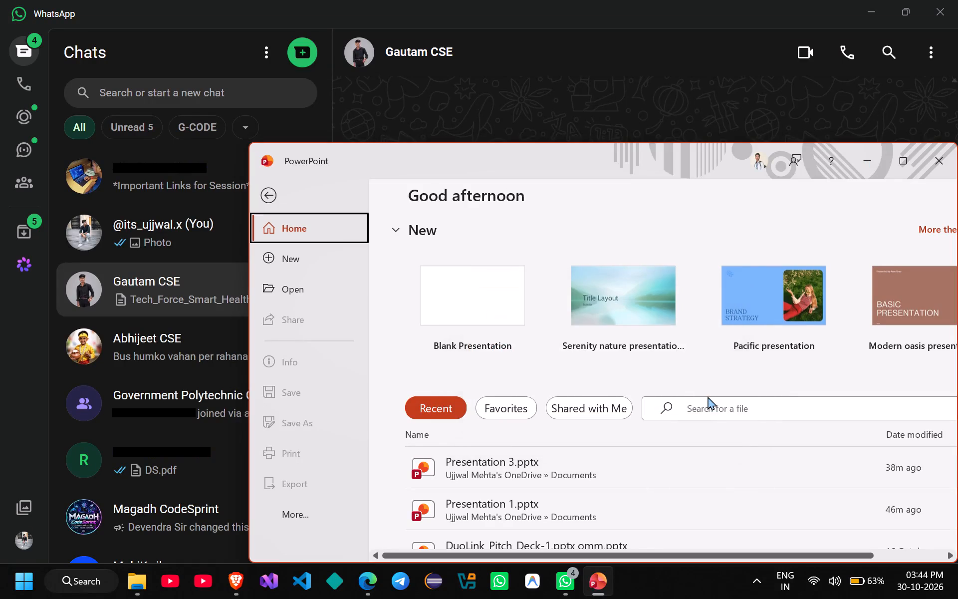
pyautogui.click(895, 159)
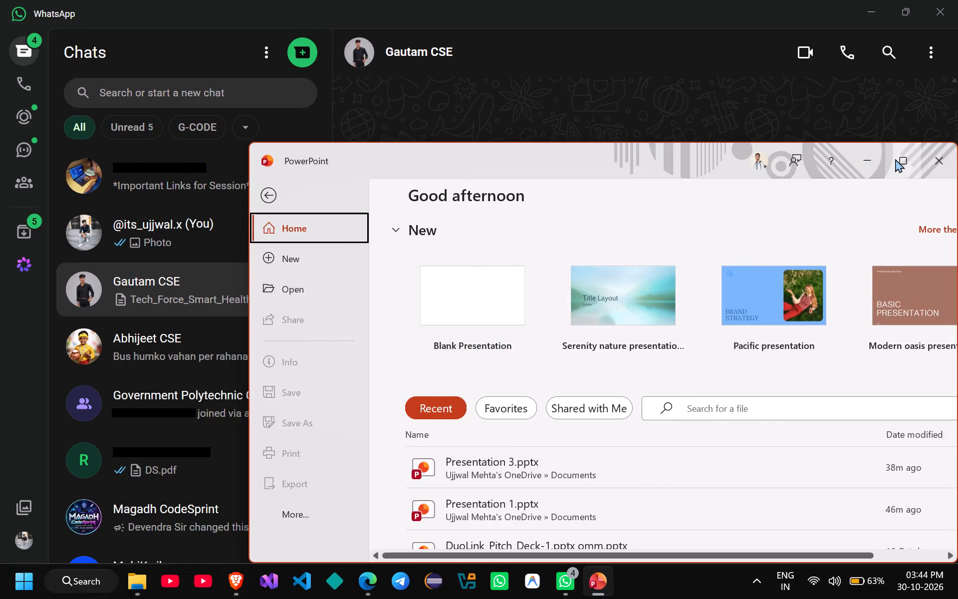
pyautogui.click(418, 311)
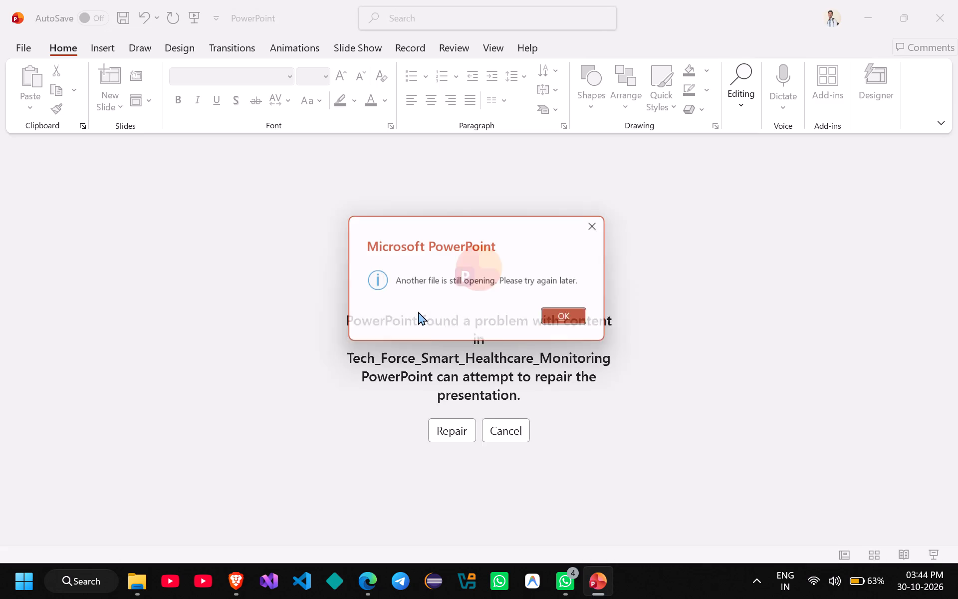
pyautogui.click(580, 315)
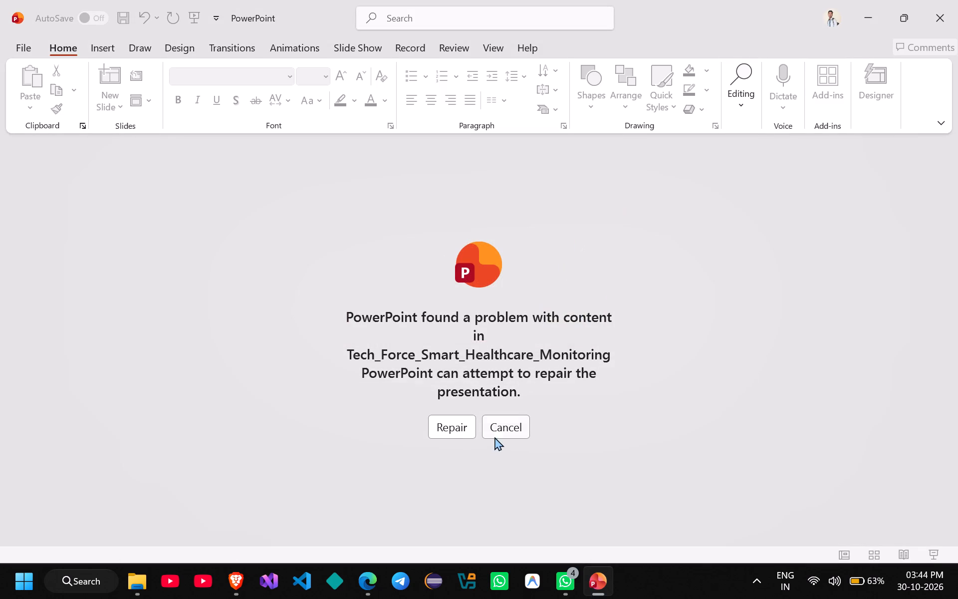
pyautogui.click(459, 431)
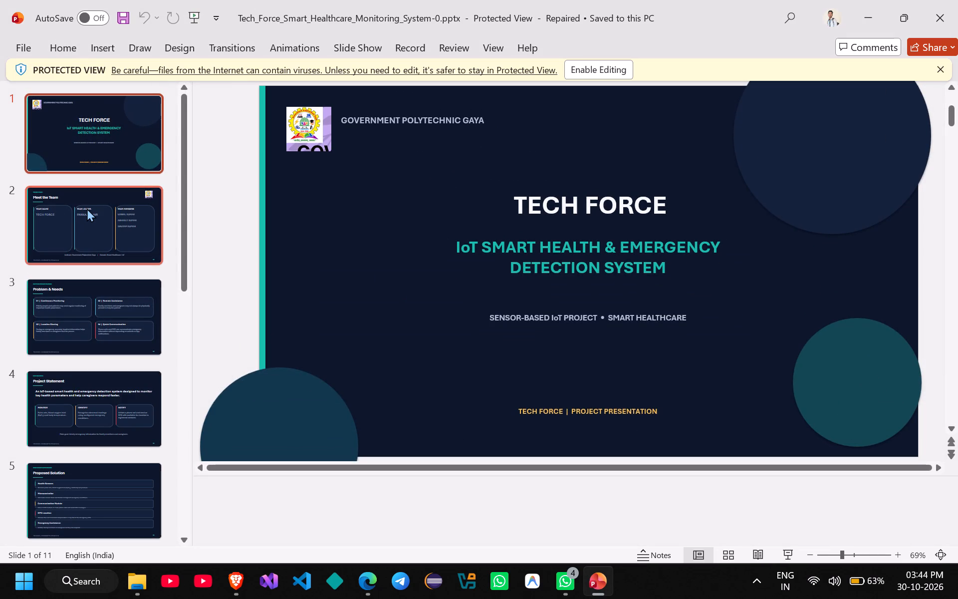
# Review the Tech Force presentation, examining the title slide and its logo, Meet the Team, Problem & Needs, and the slides through the closing one.
pyautogui.click(116, 231)
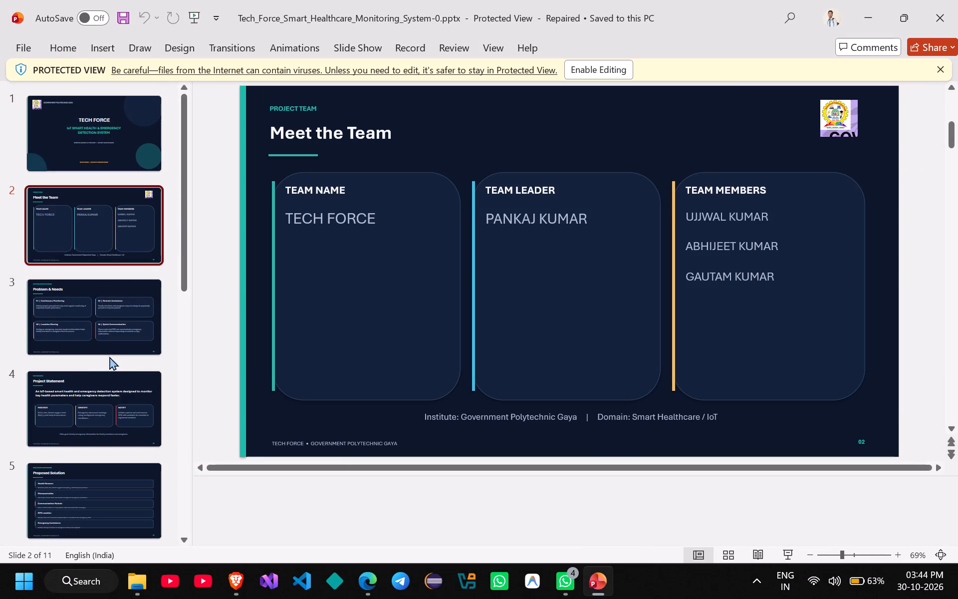
pyautogui.click(114, 309)
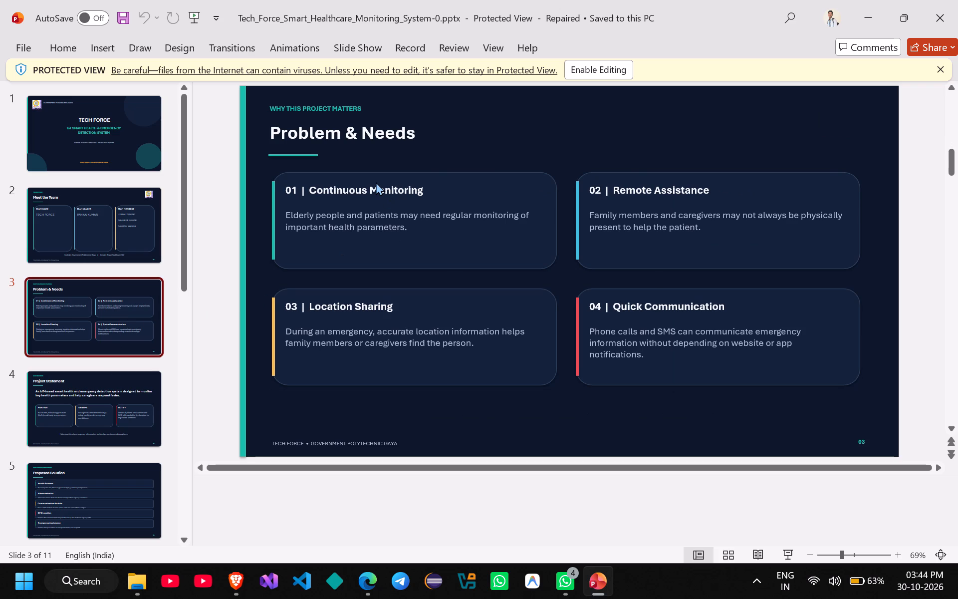
pyautogui.click(376, 182)
pyautogui.click(105, 151)
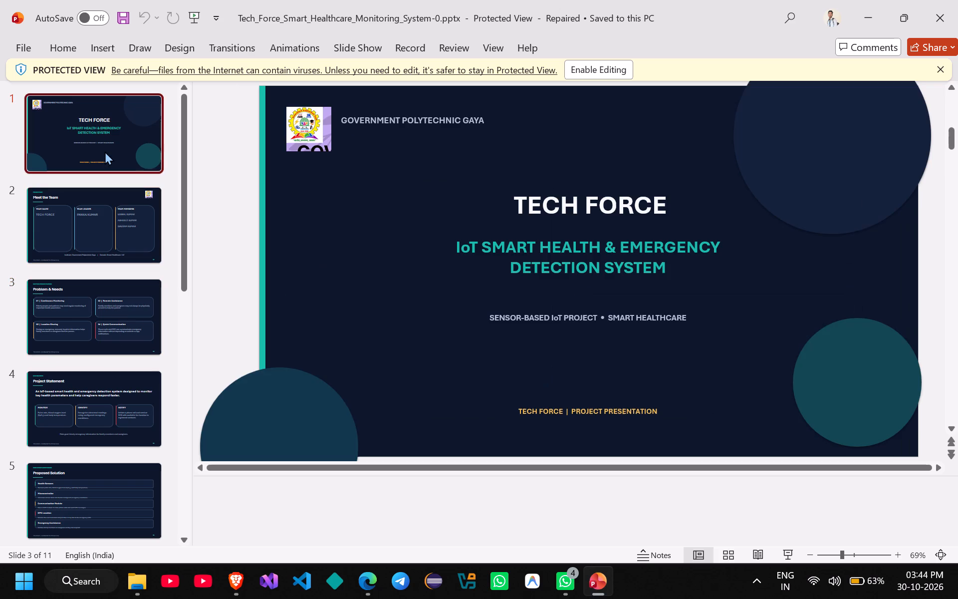
pyautogui.click(315, 109)
pyautogui.click(315, 109)
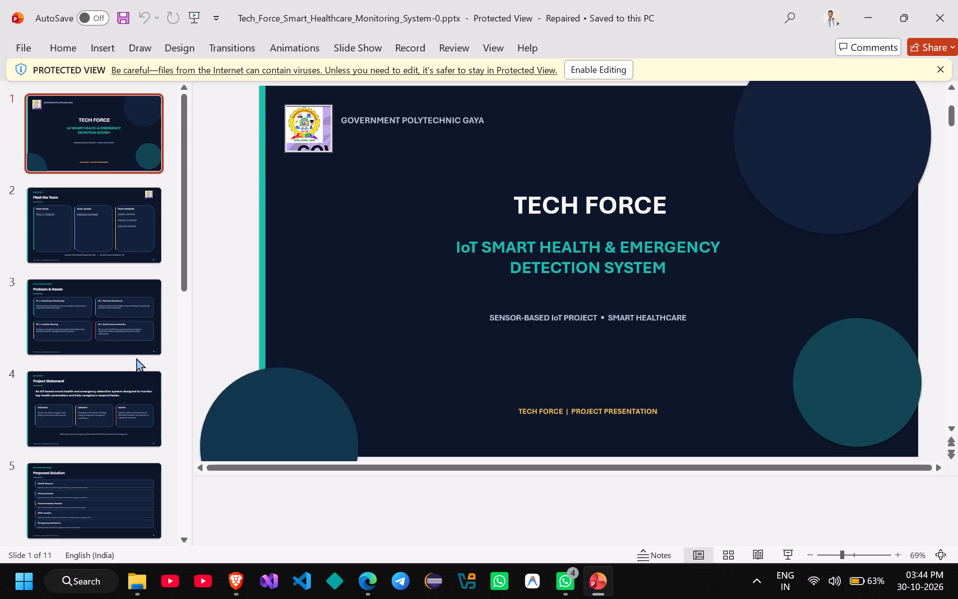
pyautogui.scroll(-4, 133, 356)
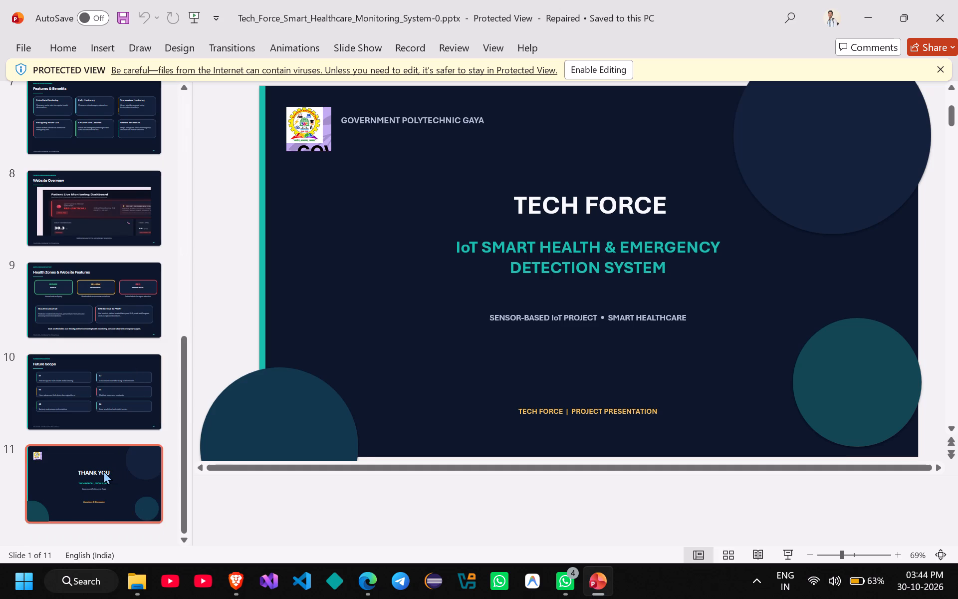
pyautogui.click(103, 471)
pyautogui.click(110, 396)
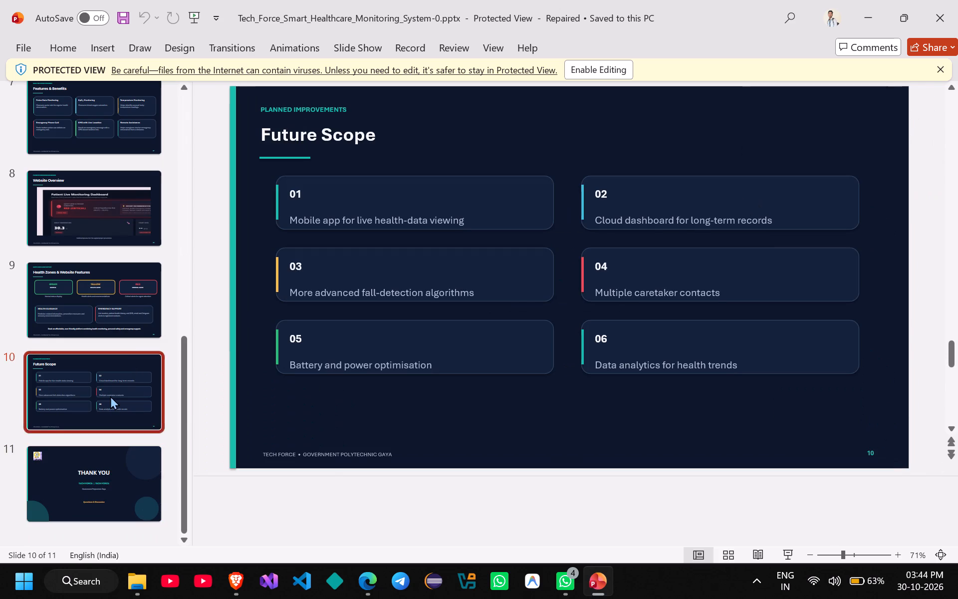
pyautogui.click(124, 312)
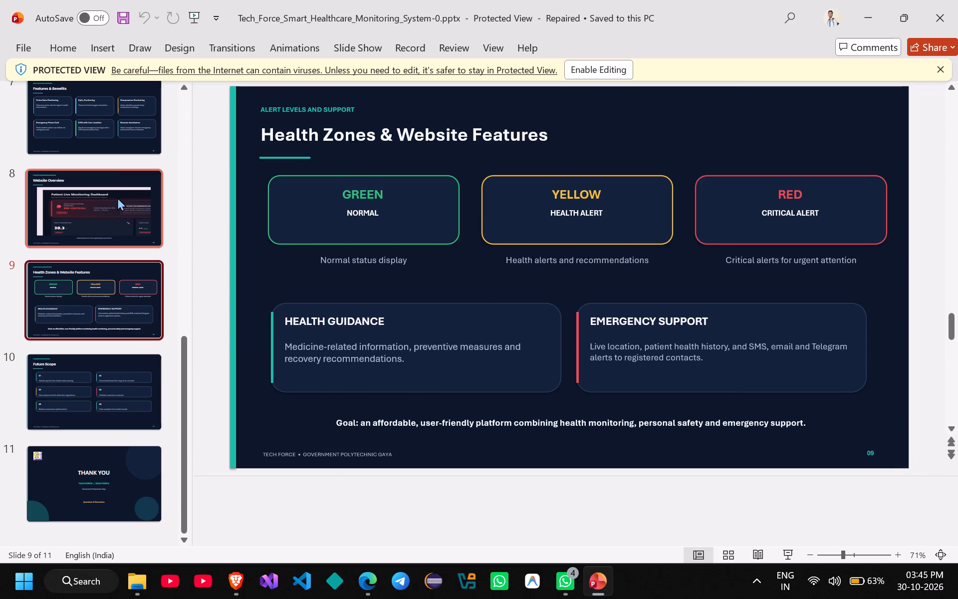
pyautogui.click(117, 197)
pyautogui.click(114, 97)
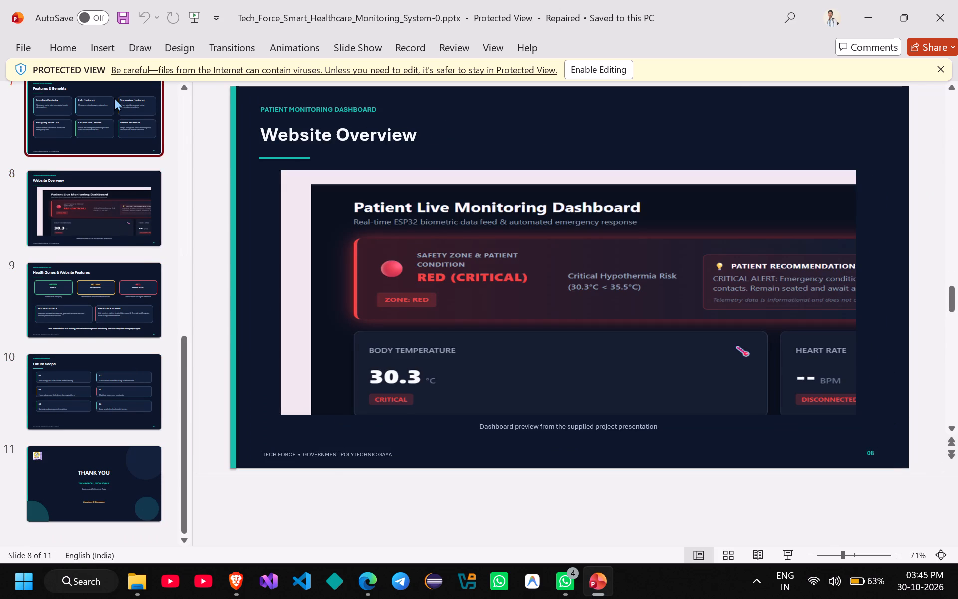
pyautogui.scroll(5, 114, 97)
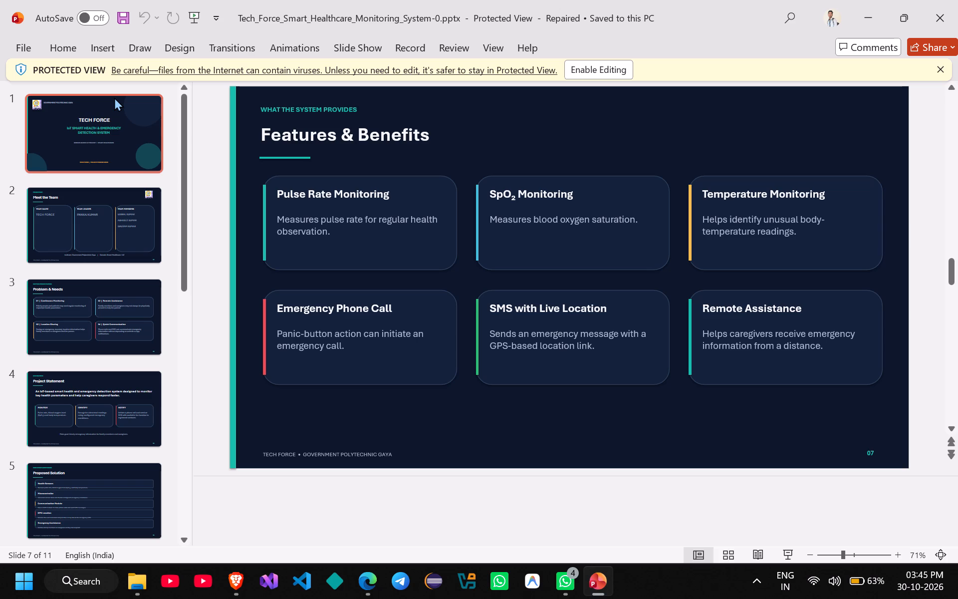
pyautogui.click(77, 127)
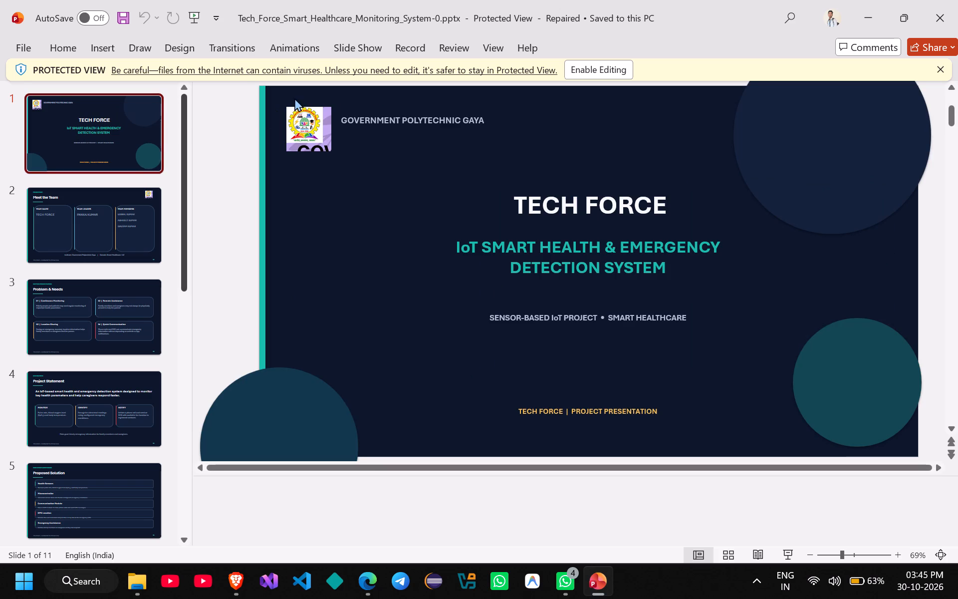
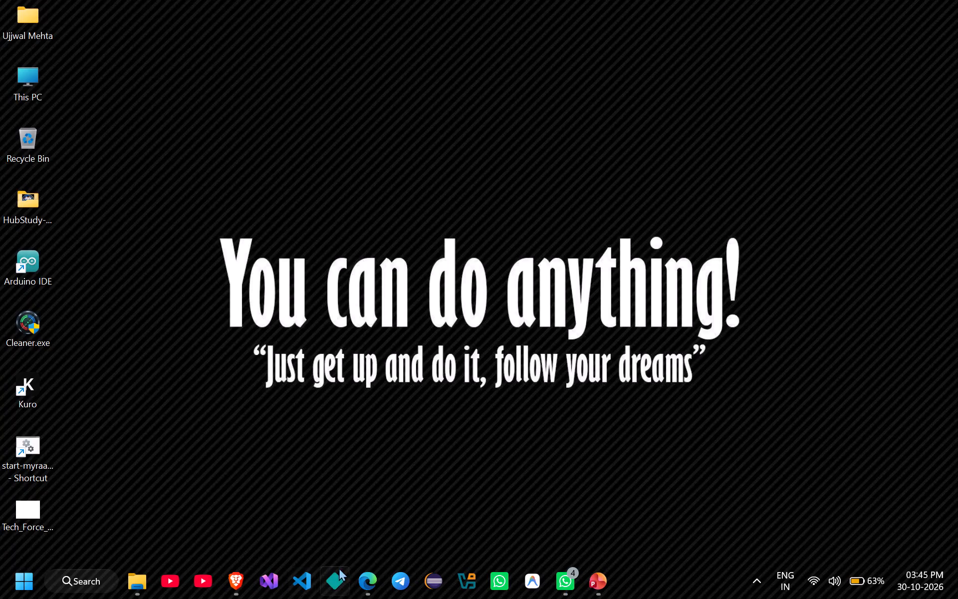
# Switch to Microsoft Edge and enter GP GAYA as a web search in a new tab.
pyautogui.click(365, 580)
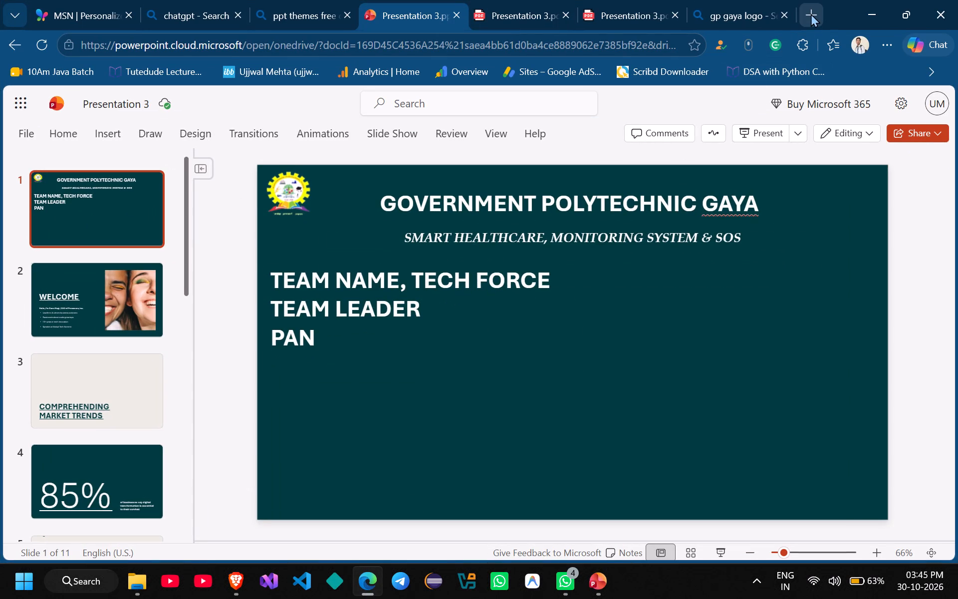
pyautogui.click(811, 13)
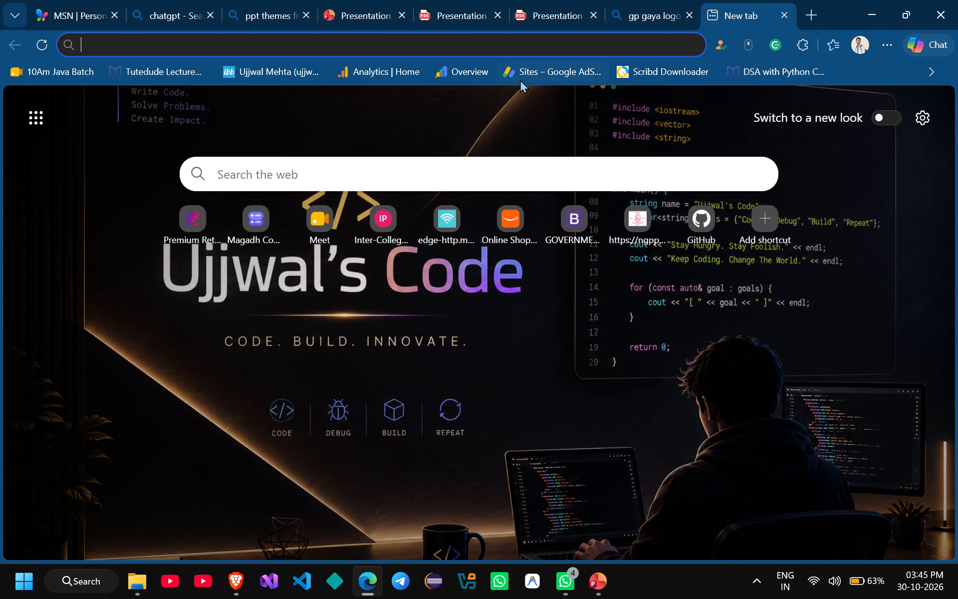
pyautogui.click(420, 167)
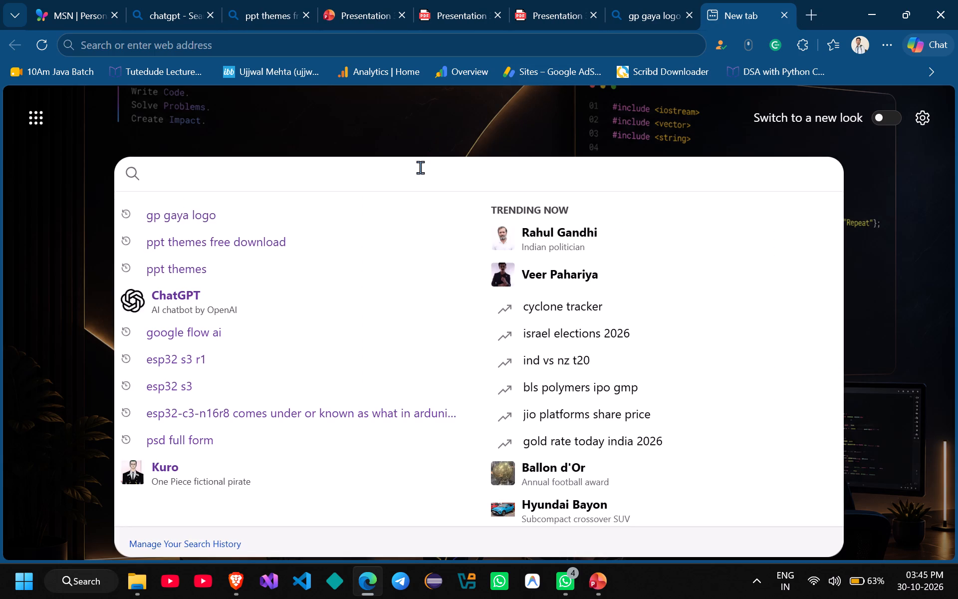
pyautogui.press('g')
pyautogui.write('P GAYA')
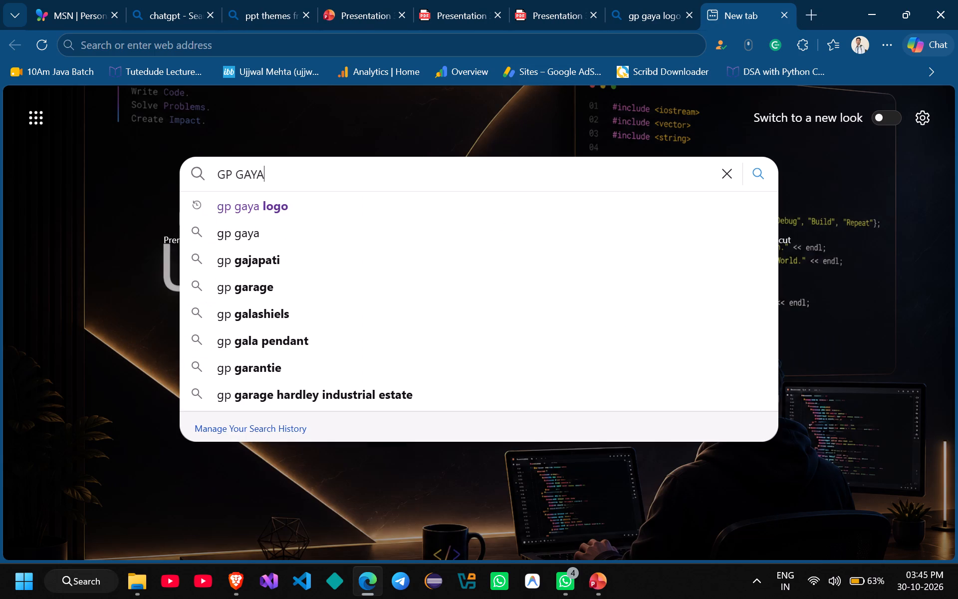
# Search the web for "GP GAYA" and refine the search to "GP GAYA LOGO".
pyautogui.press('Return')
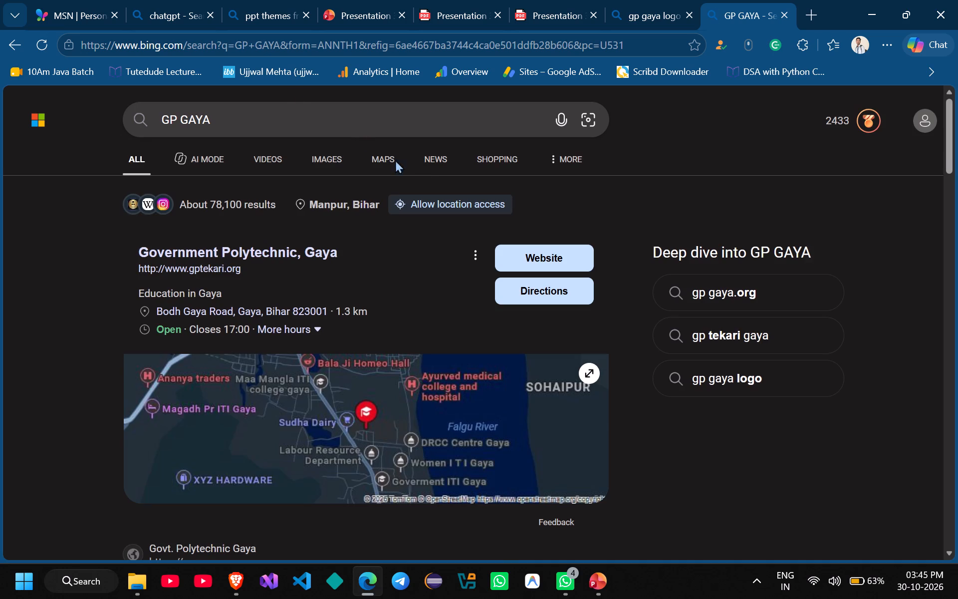
pyautogui.click(237, 115)
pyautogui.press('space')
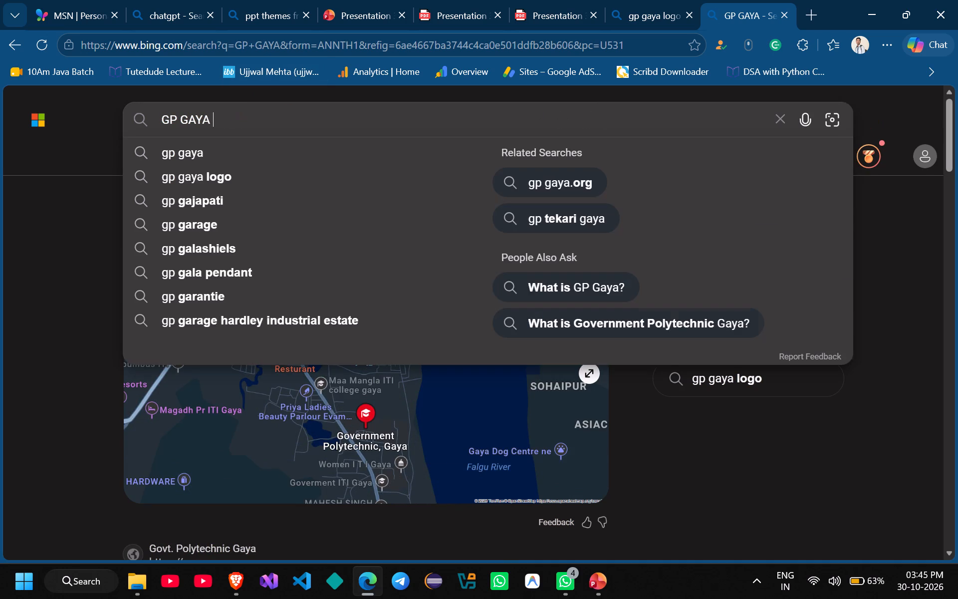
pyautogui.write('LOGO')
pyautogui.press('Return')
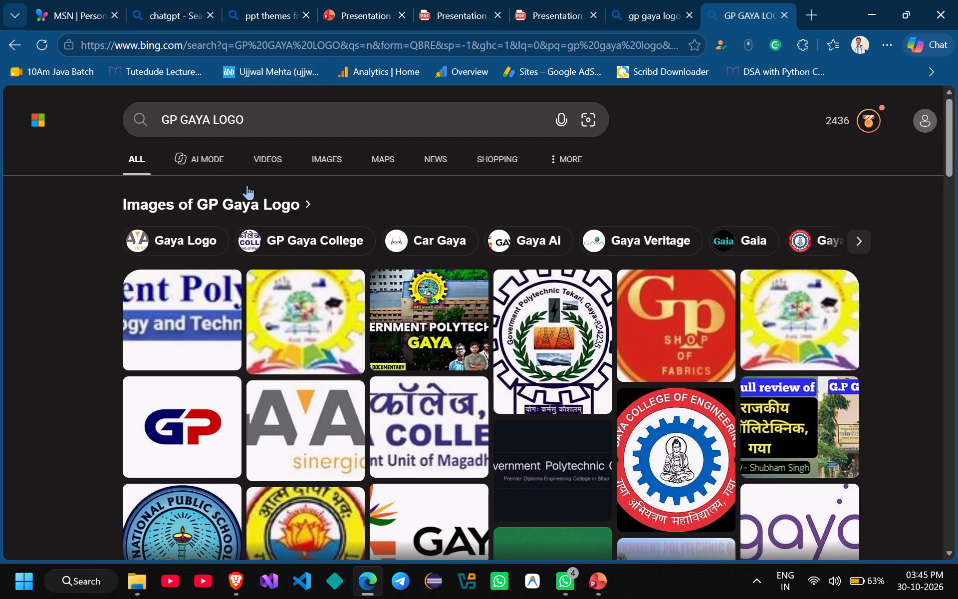
# Examine the GP Gaya logo image results and previews, looking for a clean Government Polytechnic Gaya emblem, and return to the search results.
pyautogui.scroll(-1, 453, 306)
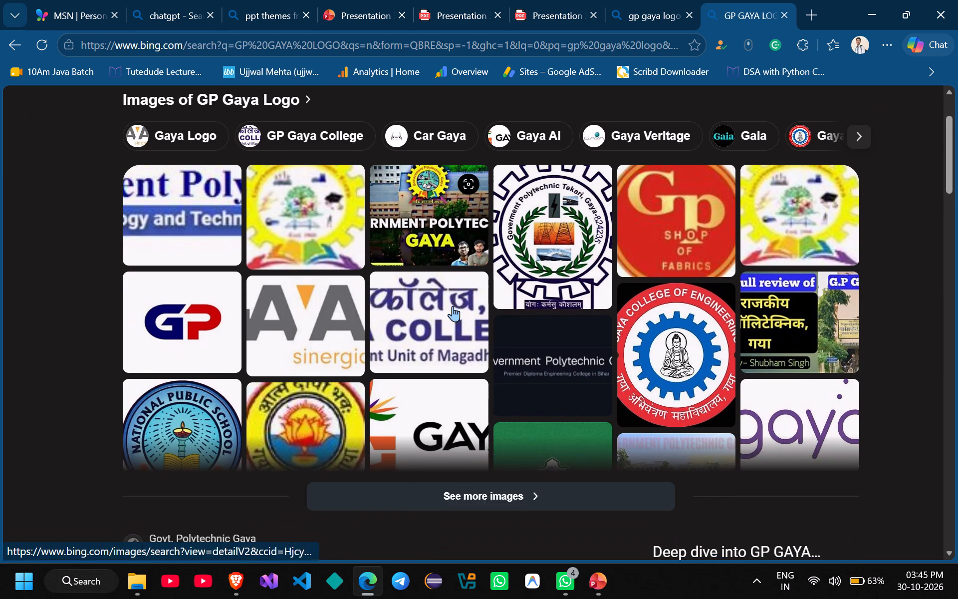
pyautogui.scroll(-2, 453, 306)
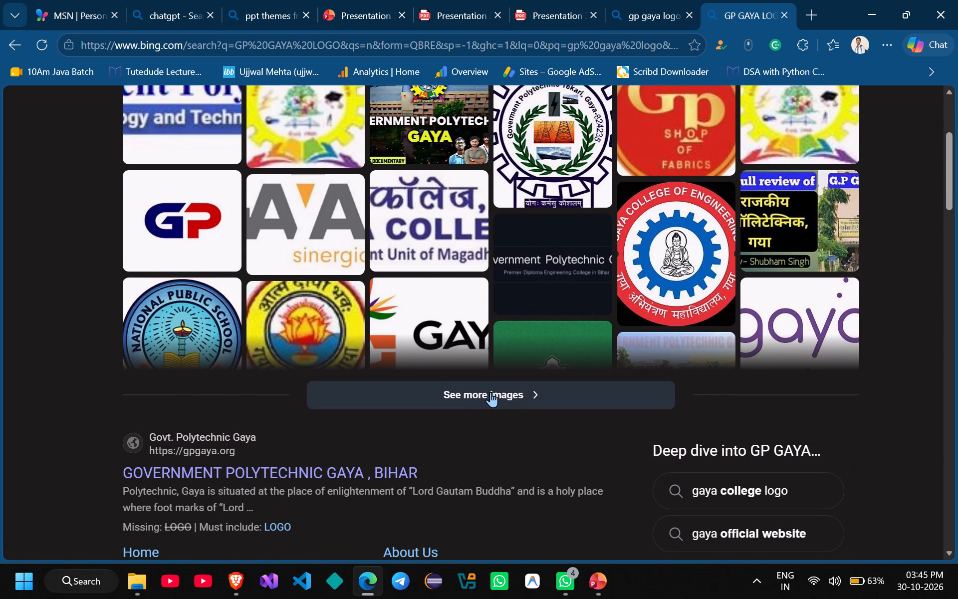
pyautogui.click(490, 394)
pyautogui.scroll(-1, 476, 349)
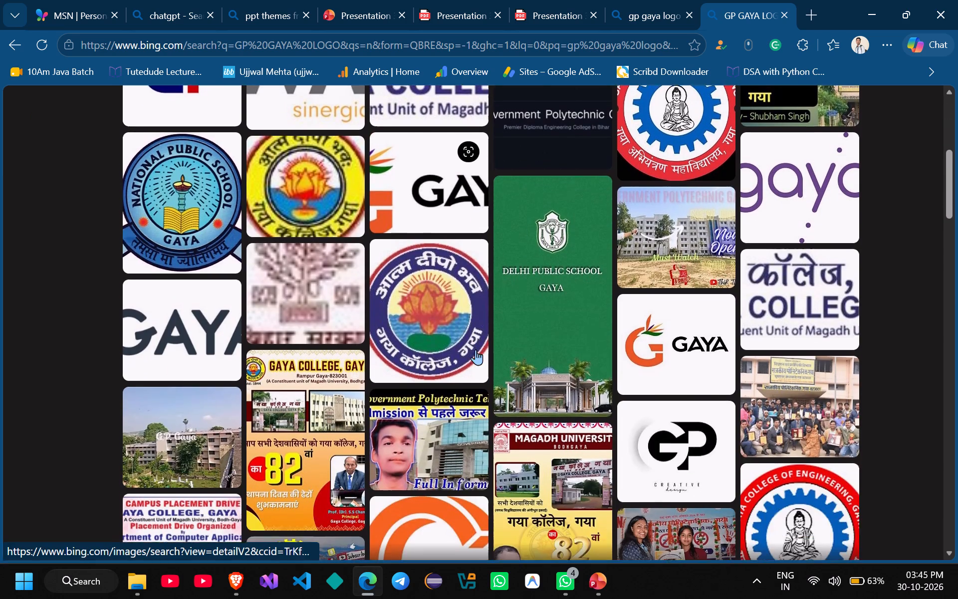
pyautogui.scroll(-2, 476, 349)
pyautogui.scroll(1, 476, 349)
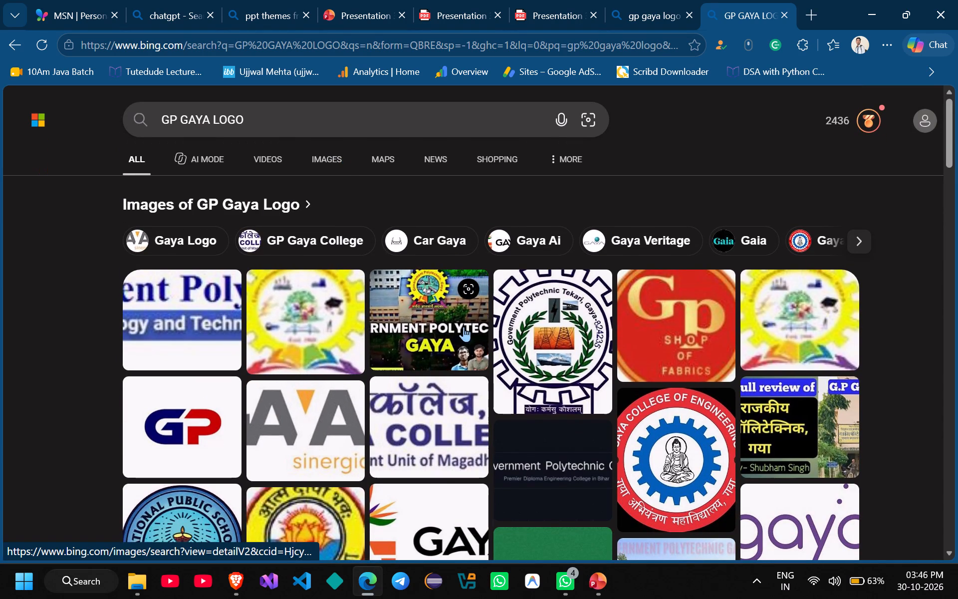
pyautogui.click(799, 342)
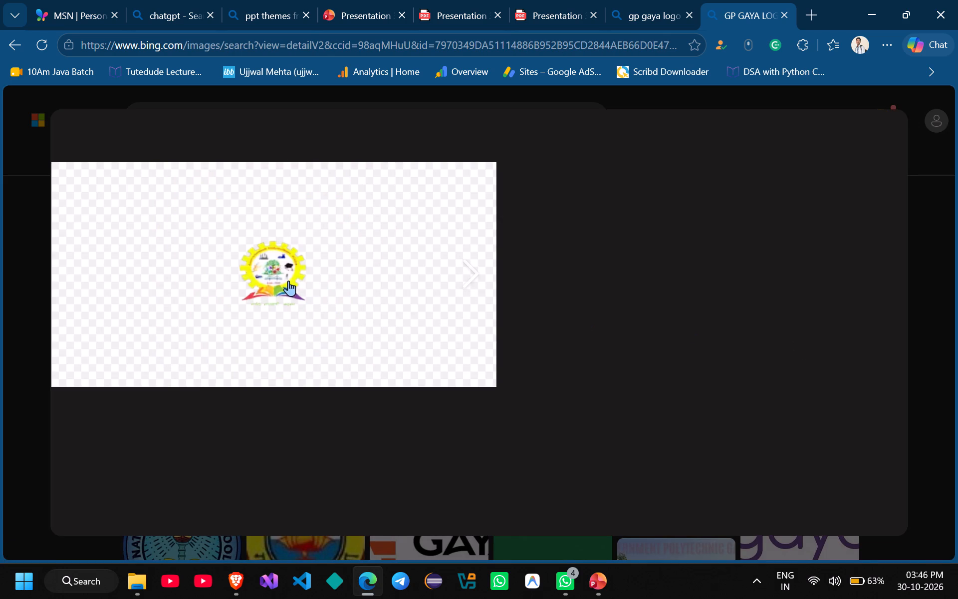
pyautogui.click(286, 280)
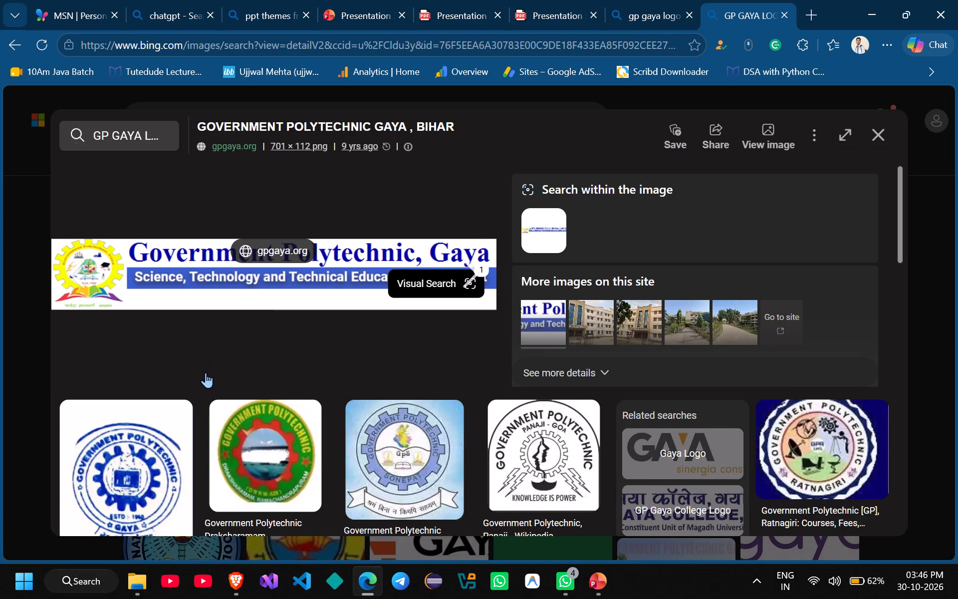
pyautogui.scroll(-3, 206, 374)
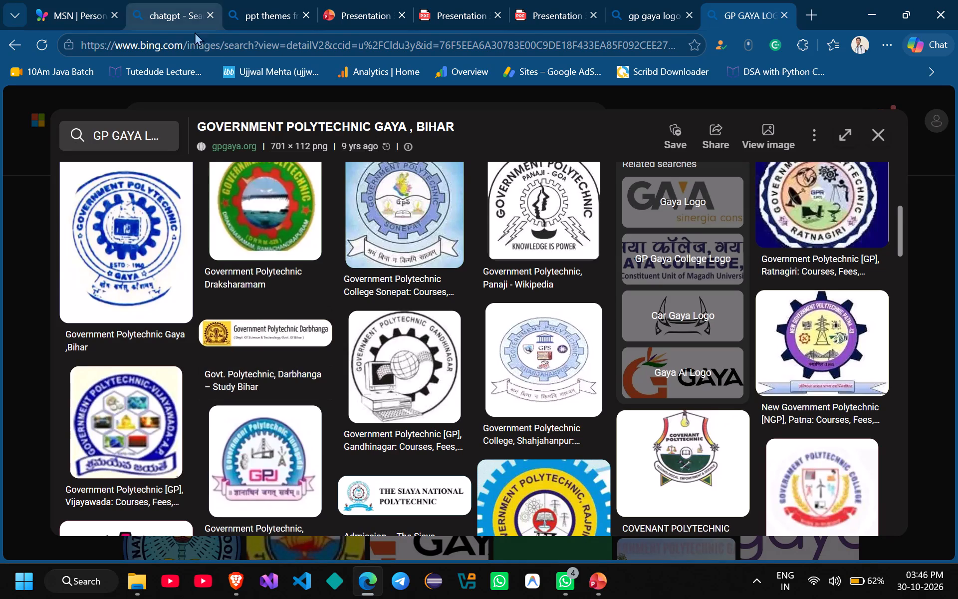
pyautogui.click(9, 41)
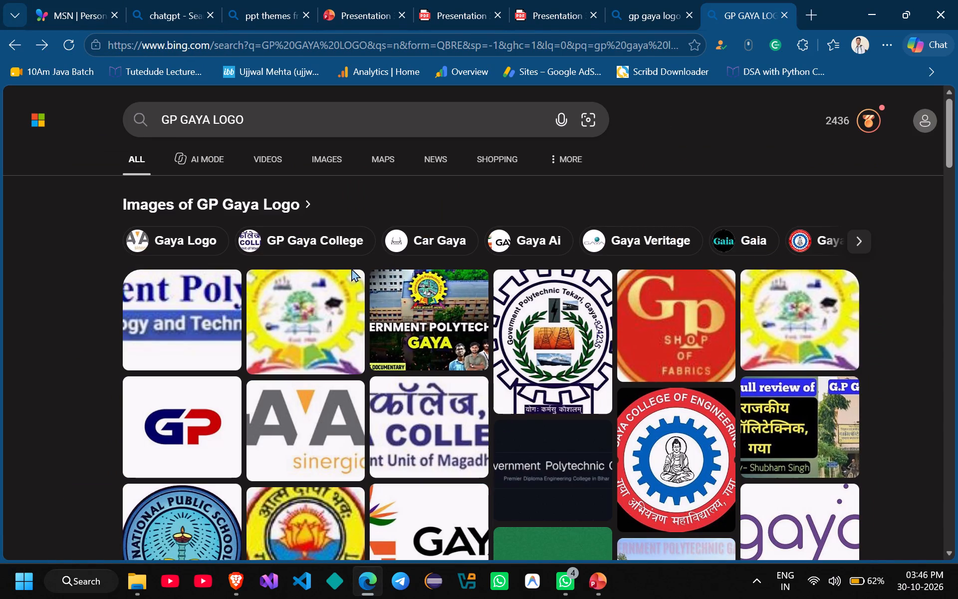
# Copy the yellow gear-shaped Government Polytechnic Gaya logo image from the search results.
pyautogui.rightClick(294, 301)
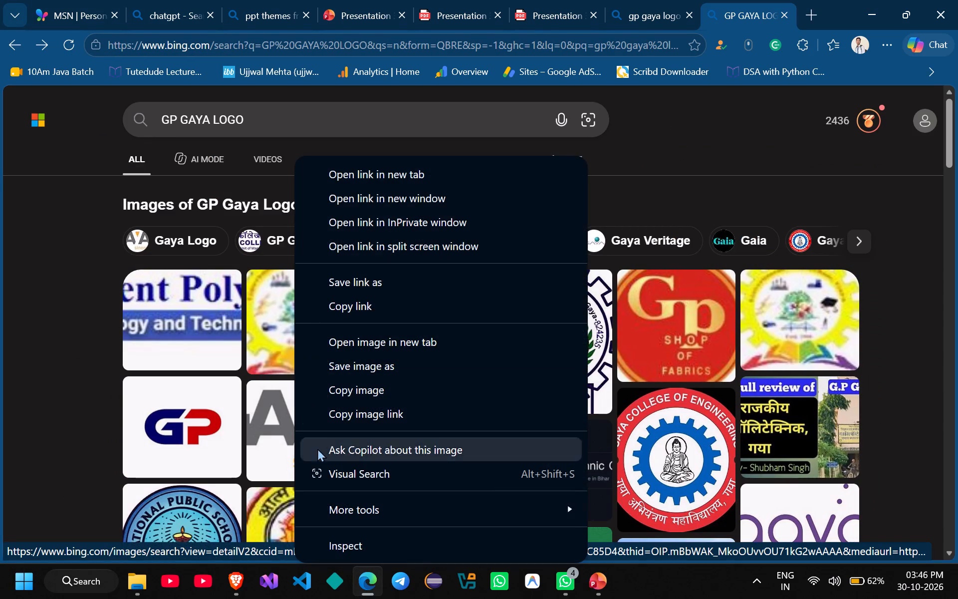
pyautogui.click(350, 390)
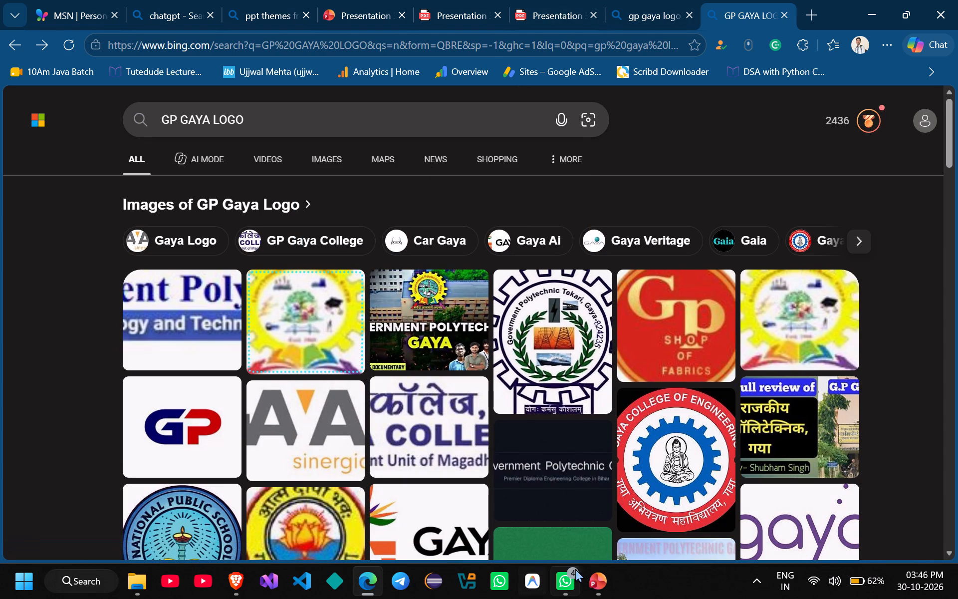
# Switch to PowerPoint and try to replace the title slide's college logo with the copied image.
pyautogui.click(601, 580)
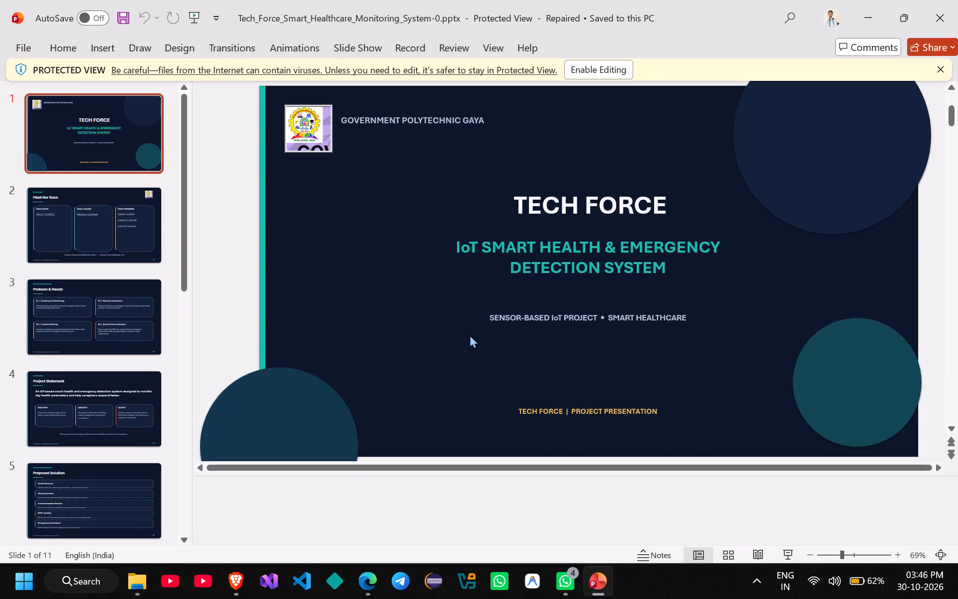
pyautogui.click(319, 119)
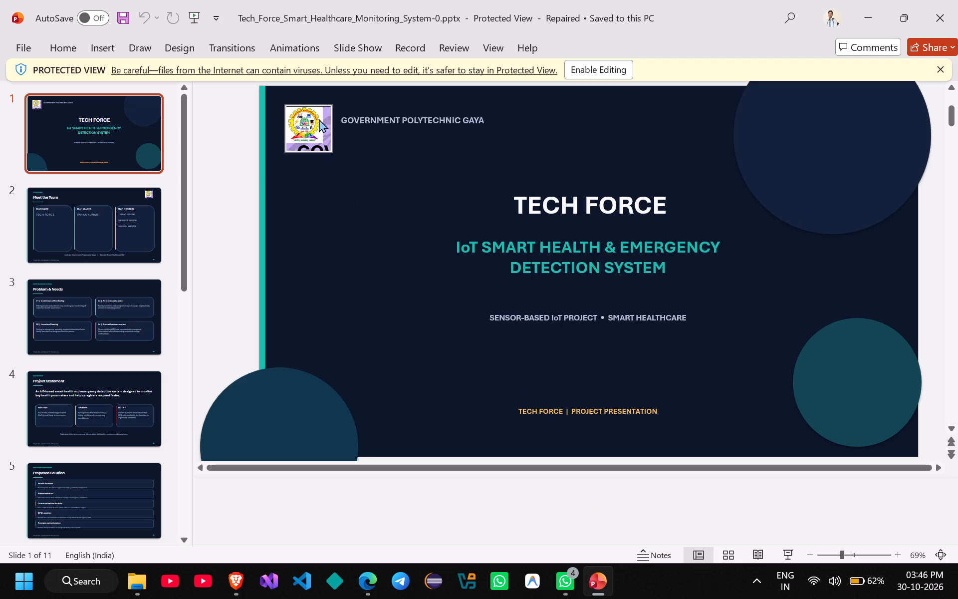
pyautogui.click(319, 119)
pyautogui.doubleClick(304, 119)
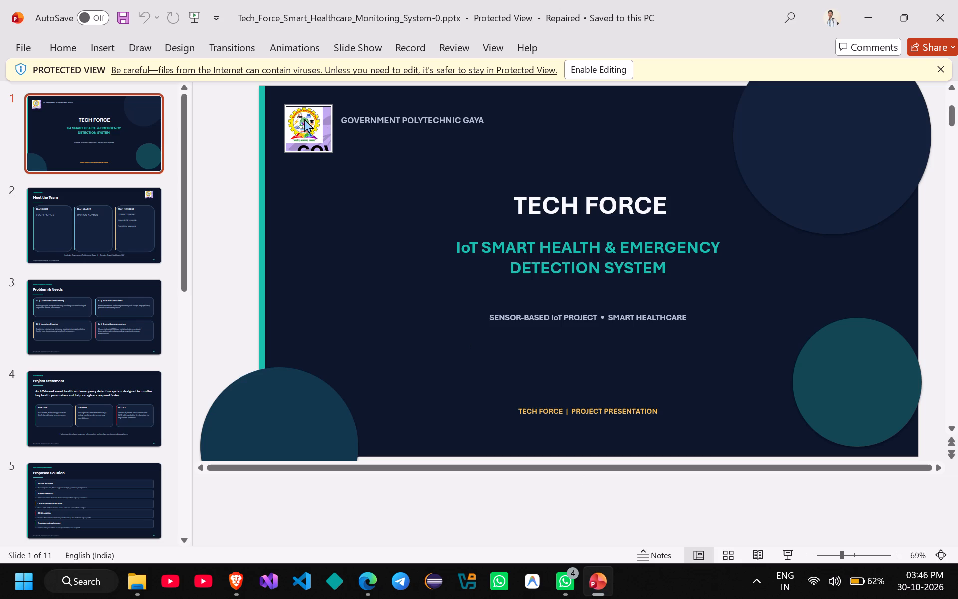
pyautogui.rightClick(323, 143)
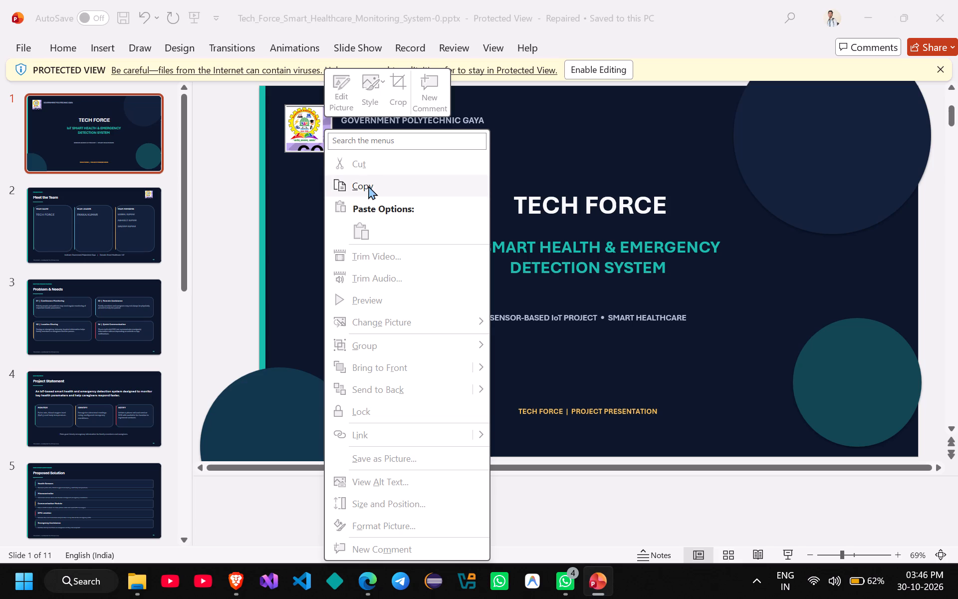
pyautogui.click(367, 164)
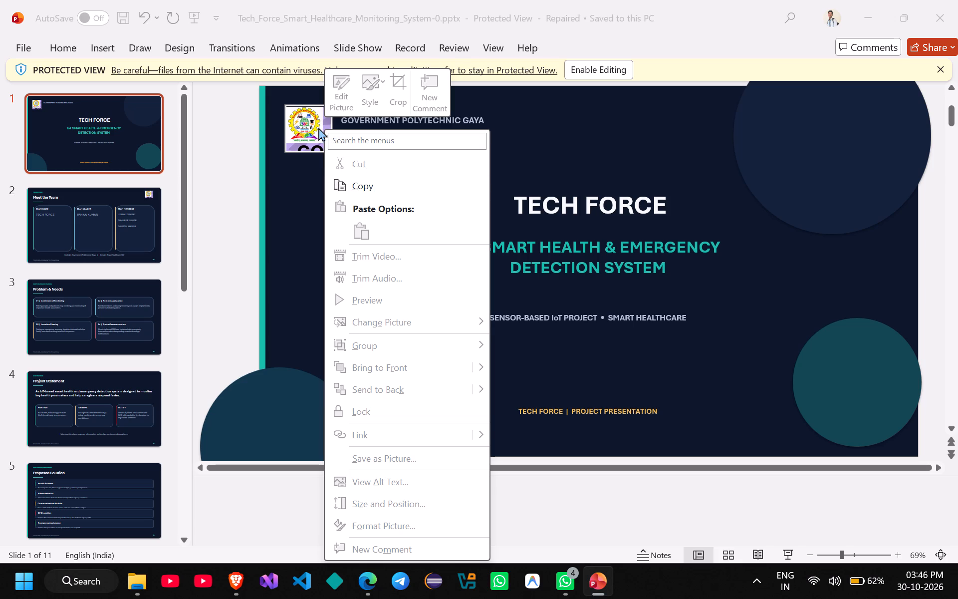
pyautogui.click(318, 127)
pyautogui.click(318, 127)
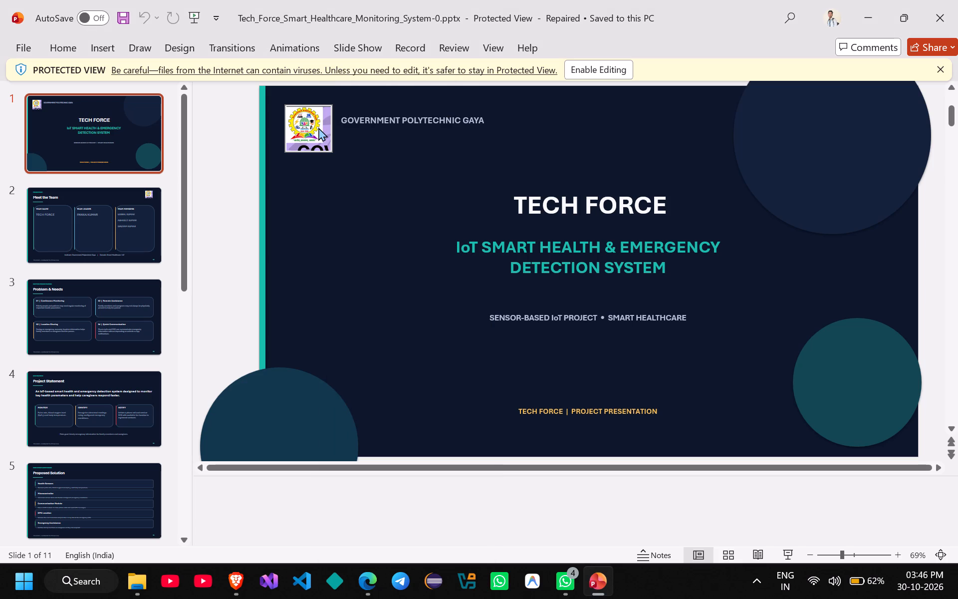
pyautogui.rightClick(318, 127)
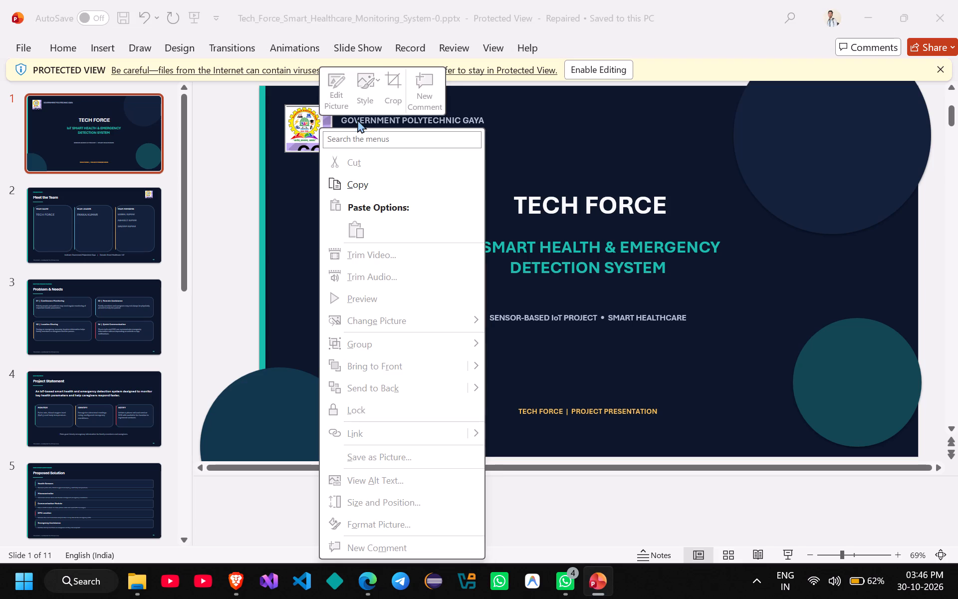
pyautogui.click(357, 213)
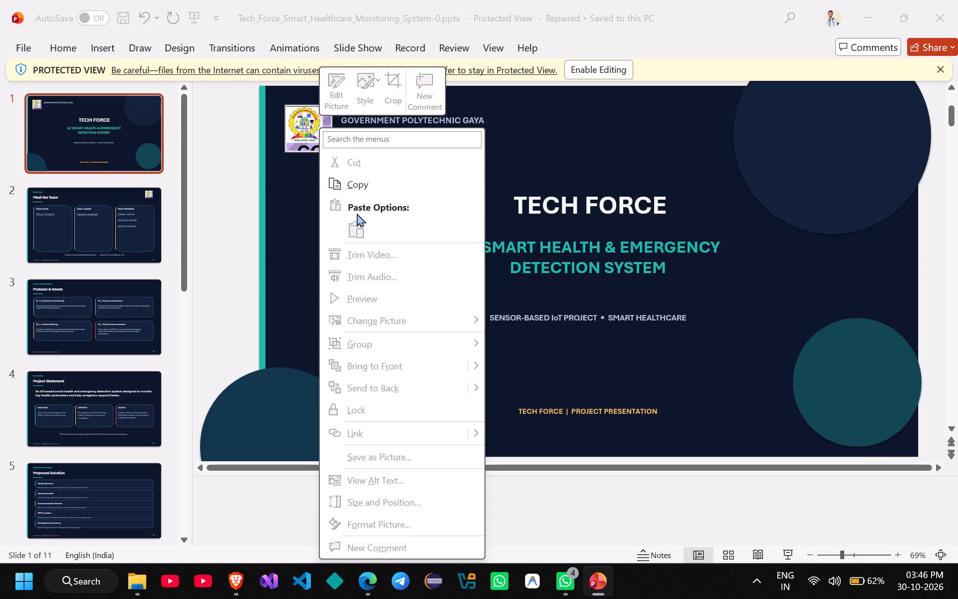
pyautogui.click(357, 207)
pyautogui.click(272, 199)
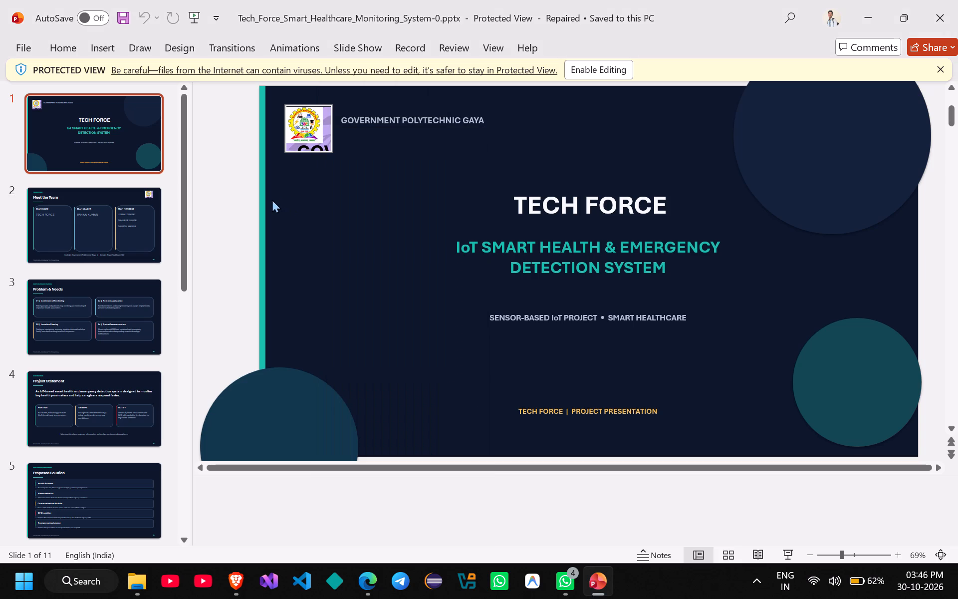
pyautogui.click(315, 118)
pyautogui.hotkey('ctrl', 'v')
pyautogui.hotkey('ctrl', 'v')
# Review the Meet the Team, Problem & Needs, Proposed Solution and System Architecture & Working slides, returning to Meet the Team.
pyautogui.click(83, 184)
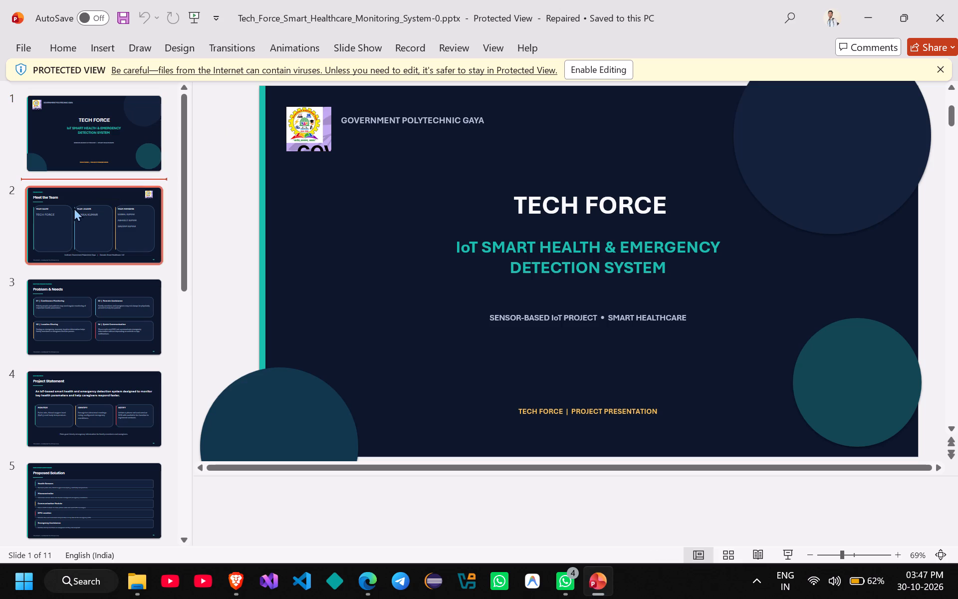
pyautogui.click(73, 213)
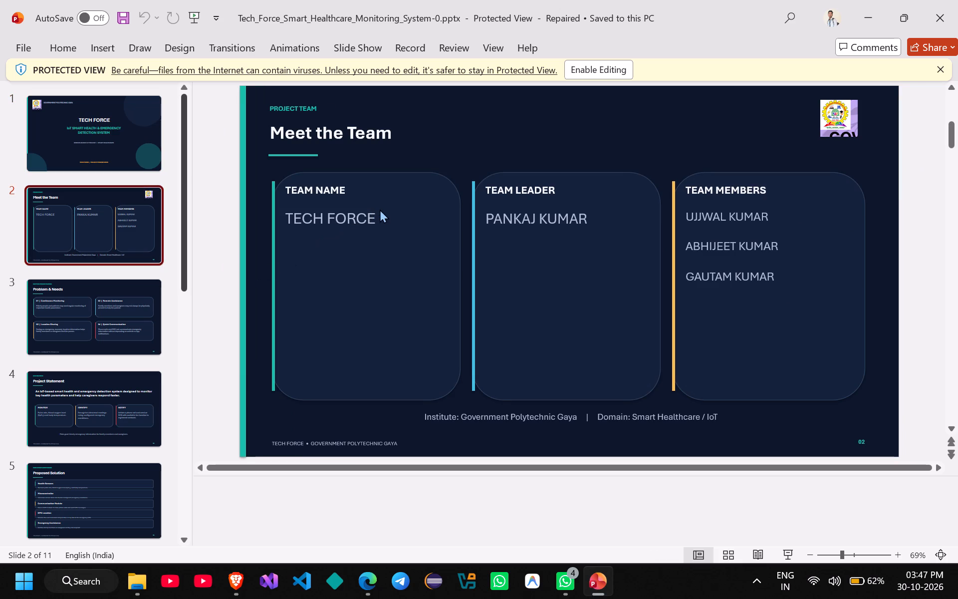
pyautogui.click(380, 210)
pyautogui.click(377, 216)
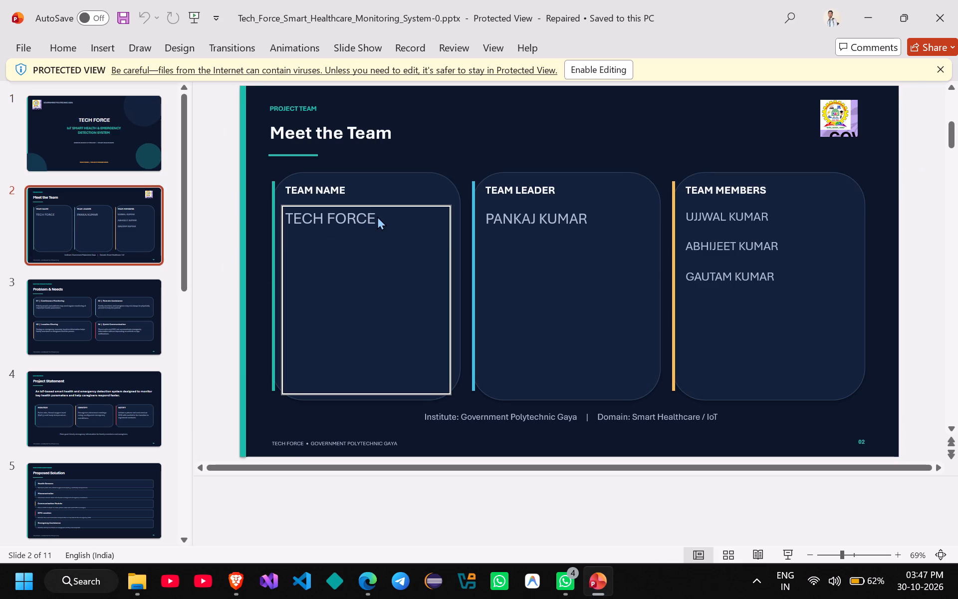
pyautogui.click(376, 213)
pyautogui.click(525, 240)
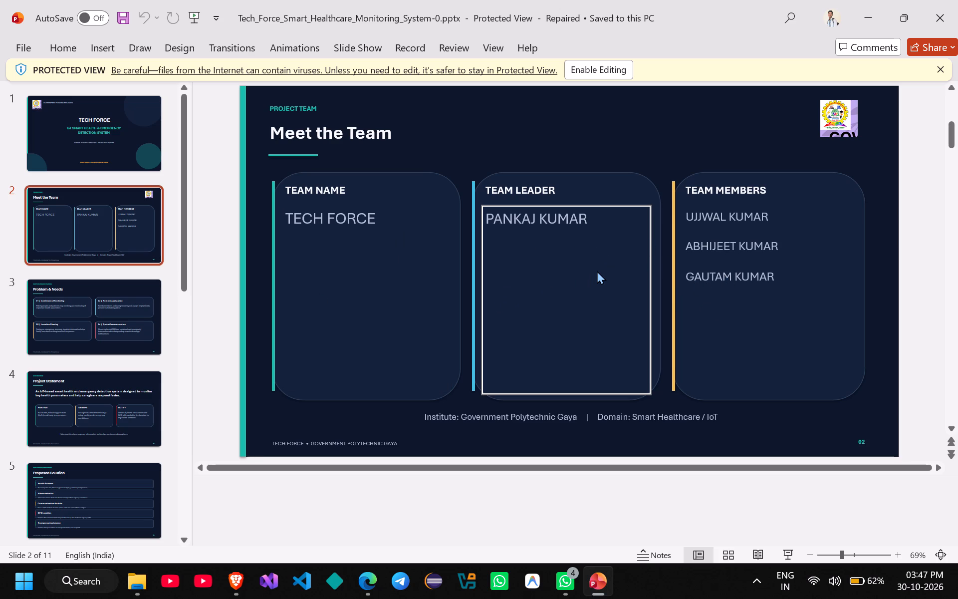
pyautogui.click(69, 314)
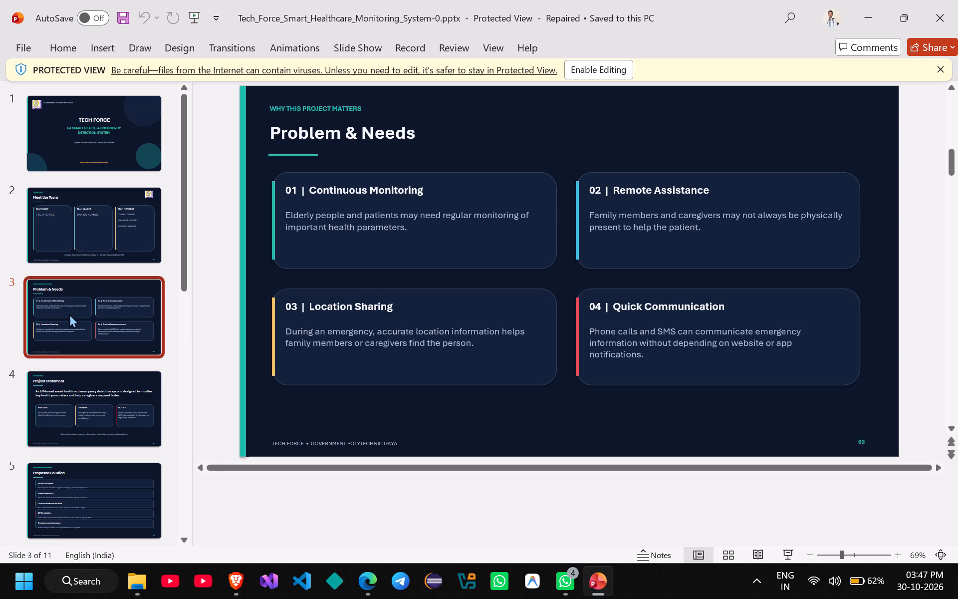
pyautogui.click(115, 414)
pyautogui.click(97, 507)
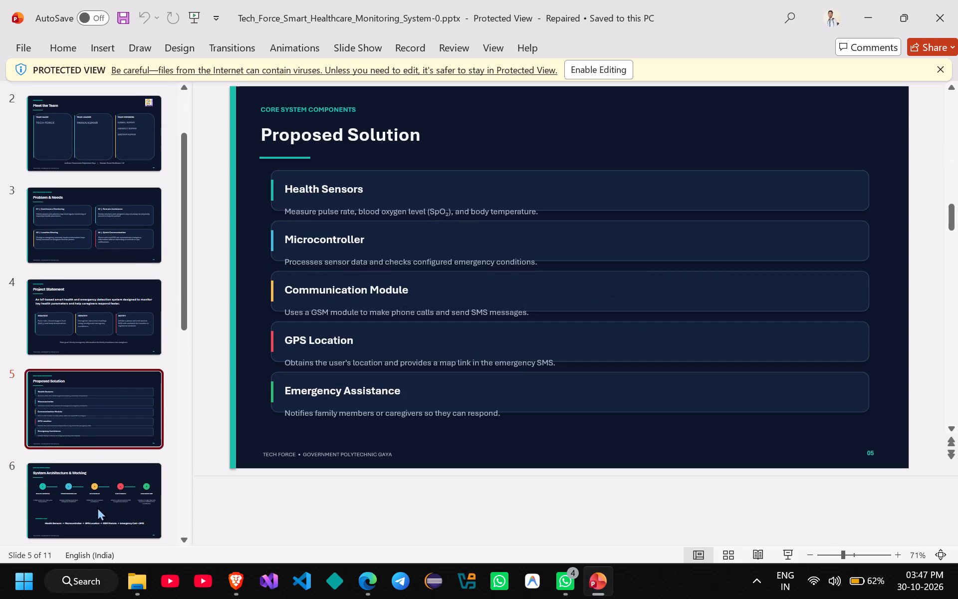
pyautogui.click(94, 510)
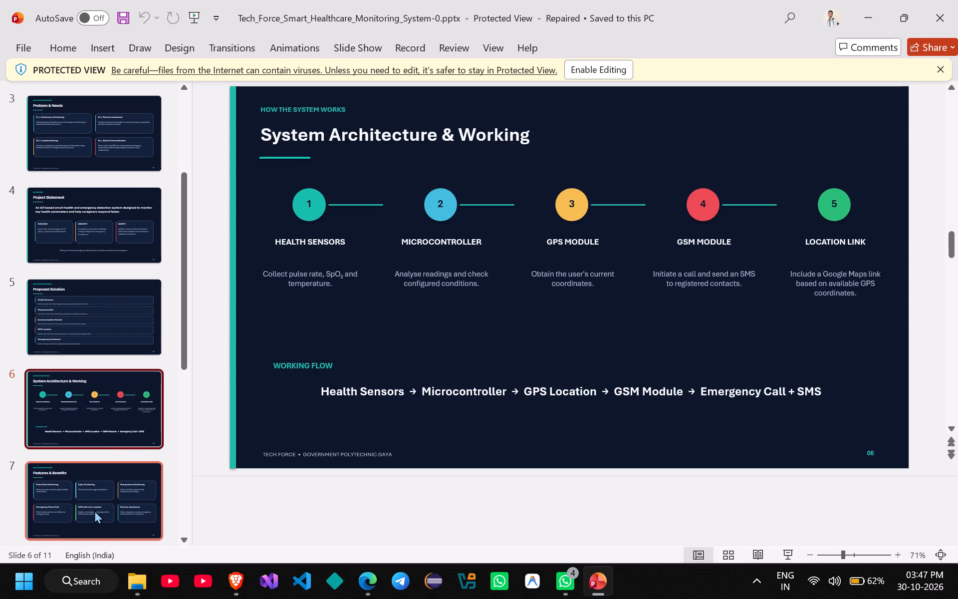
pyautogui.scroll(3, 94, 510)
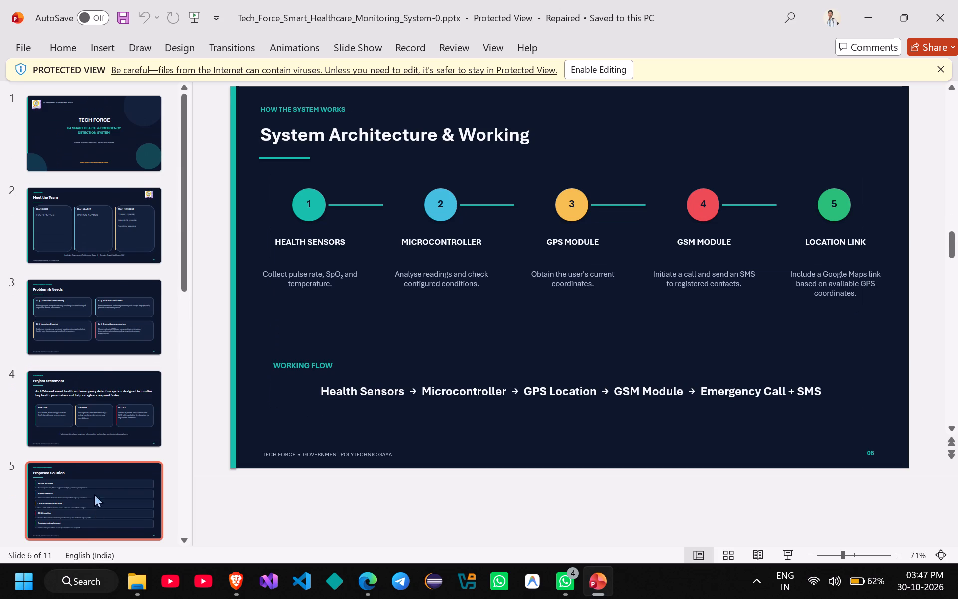
pyautogui.click(105, 213)
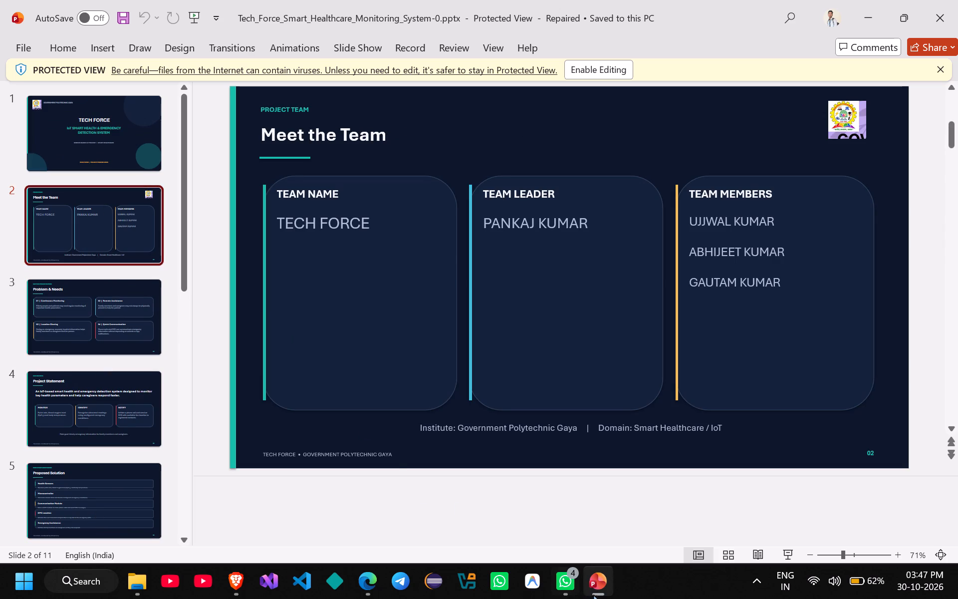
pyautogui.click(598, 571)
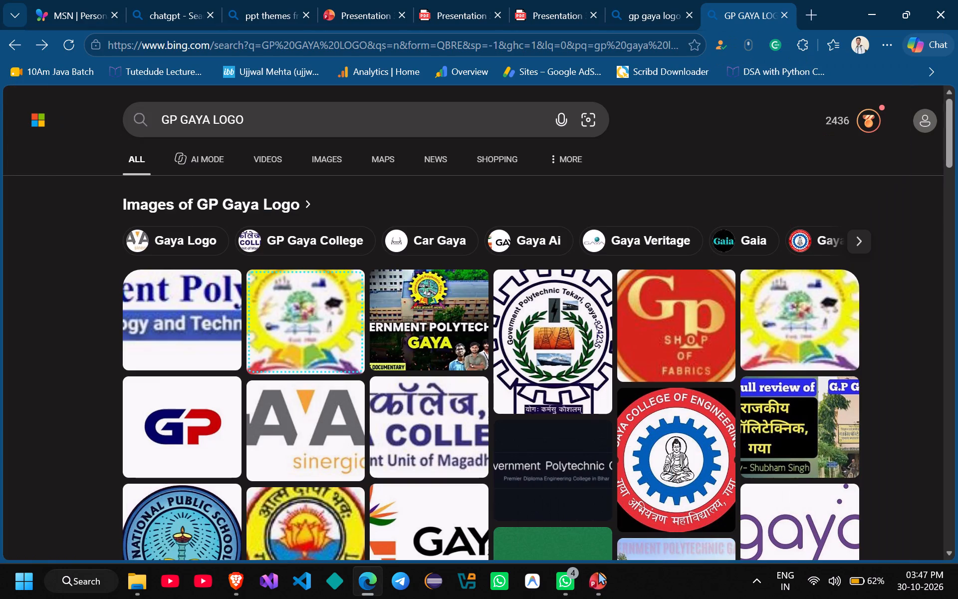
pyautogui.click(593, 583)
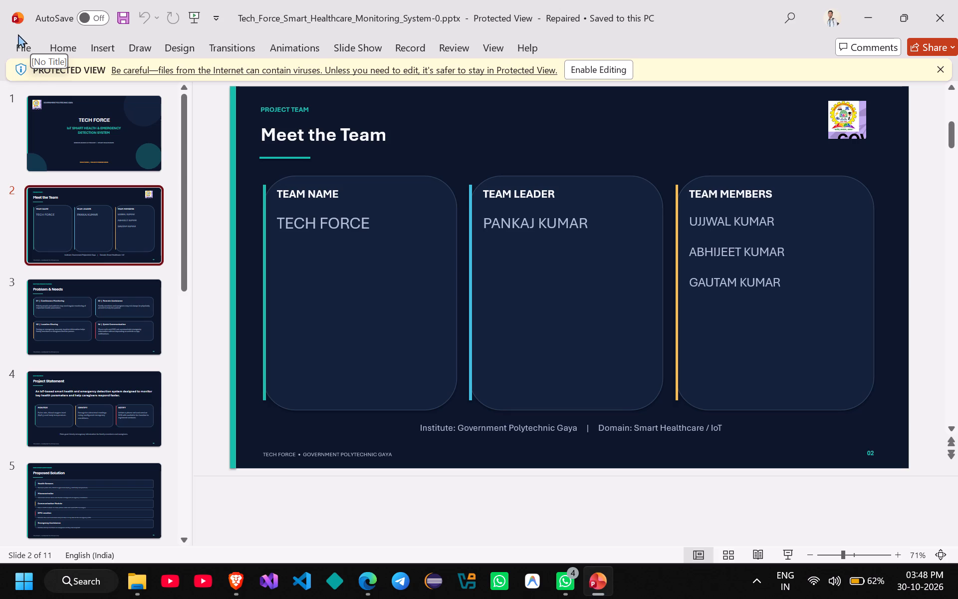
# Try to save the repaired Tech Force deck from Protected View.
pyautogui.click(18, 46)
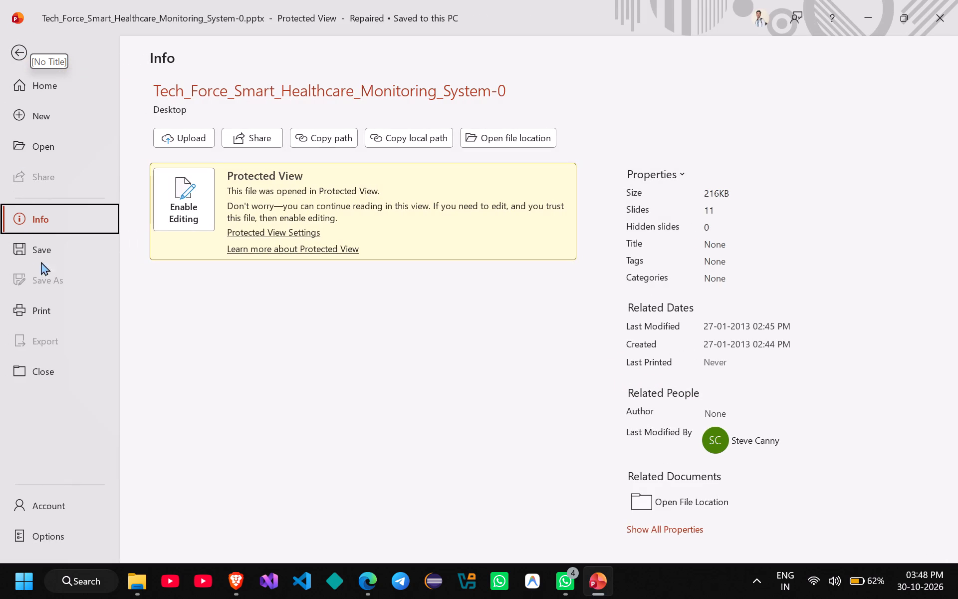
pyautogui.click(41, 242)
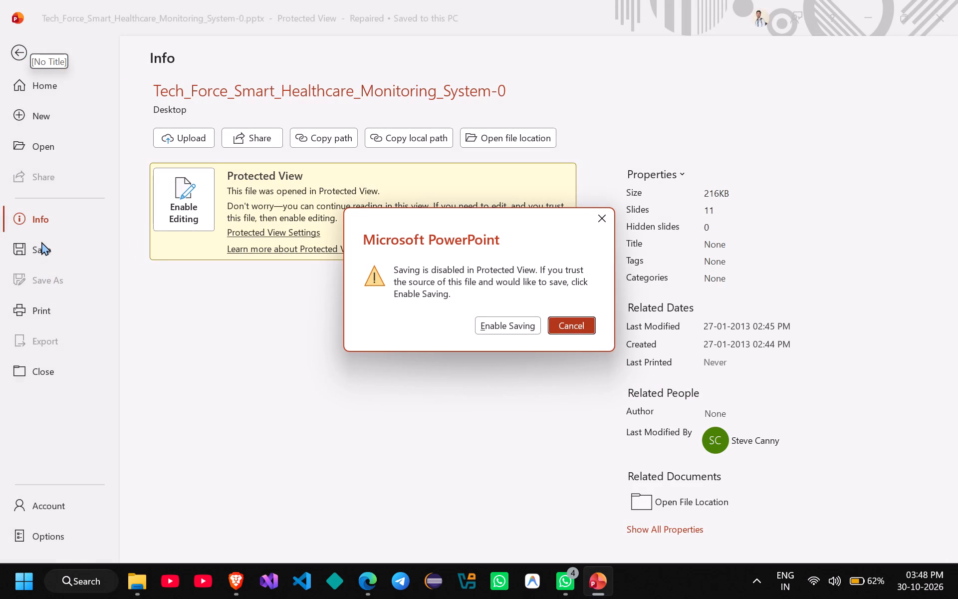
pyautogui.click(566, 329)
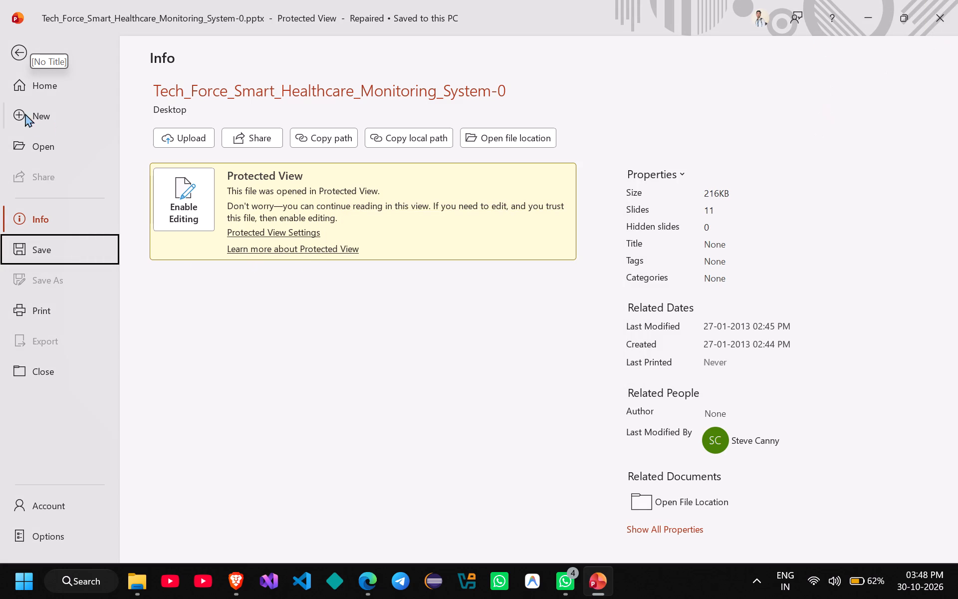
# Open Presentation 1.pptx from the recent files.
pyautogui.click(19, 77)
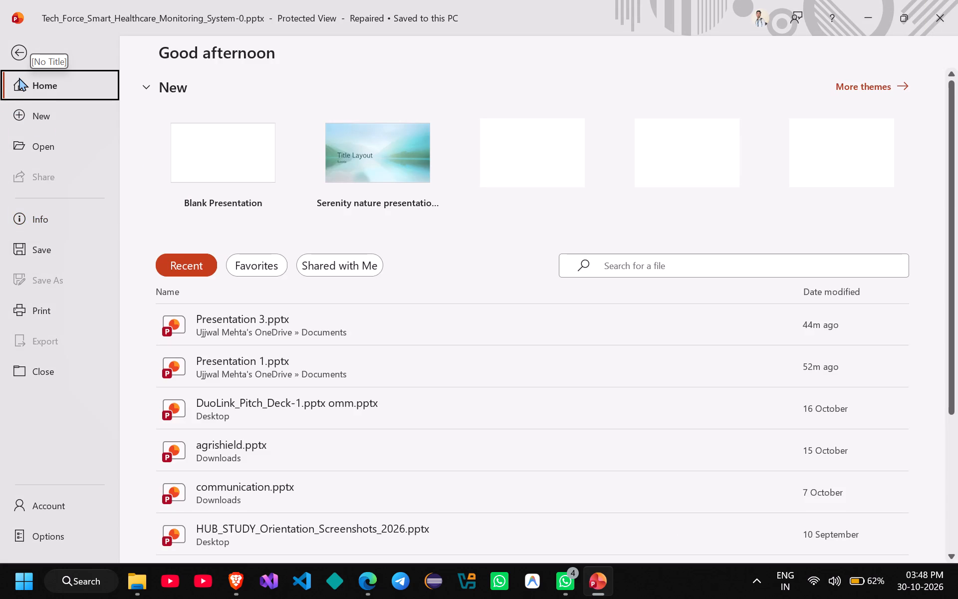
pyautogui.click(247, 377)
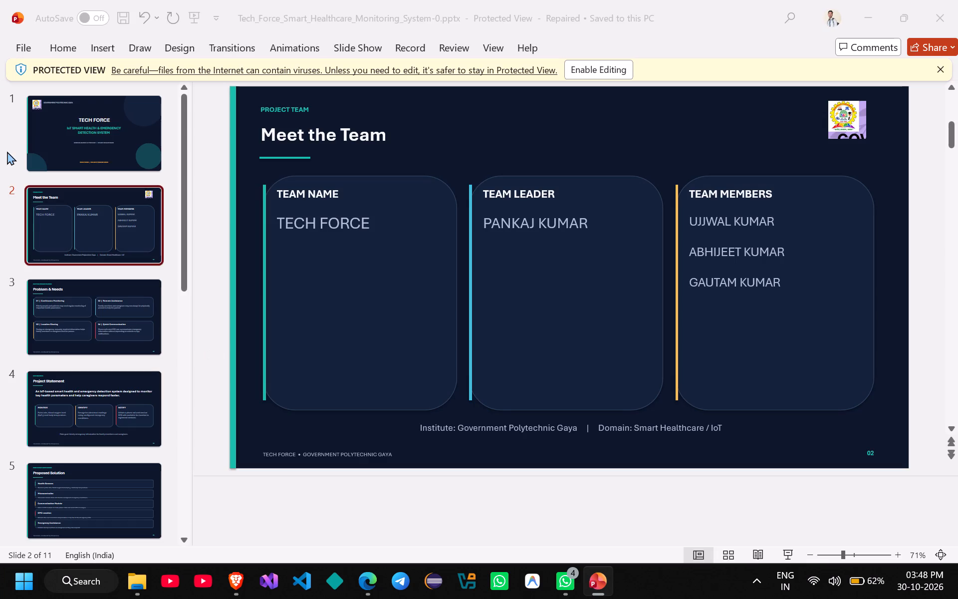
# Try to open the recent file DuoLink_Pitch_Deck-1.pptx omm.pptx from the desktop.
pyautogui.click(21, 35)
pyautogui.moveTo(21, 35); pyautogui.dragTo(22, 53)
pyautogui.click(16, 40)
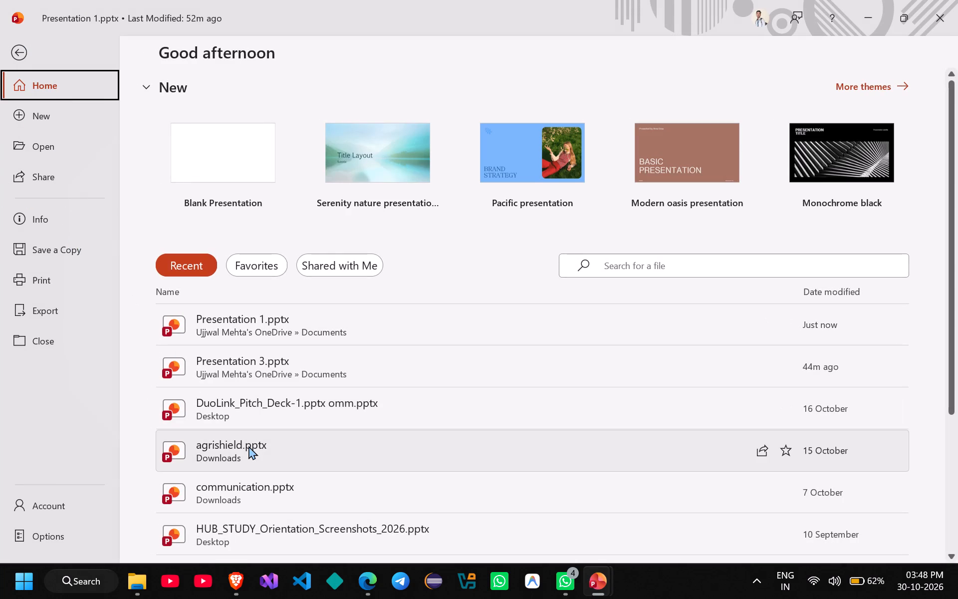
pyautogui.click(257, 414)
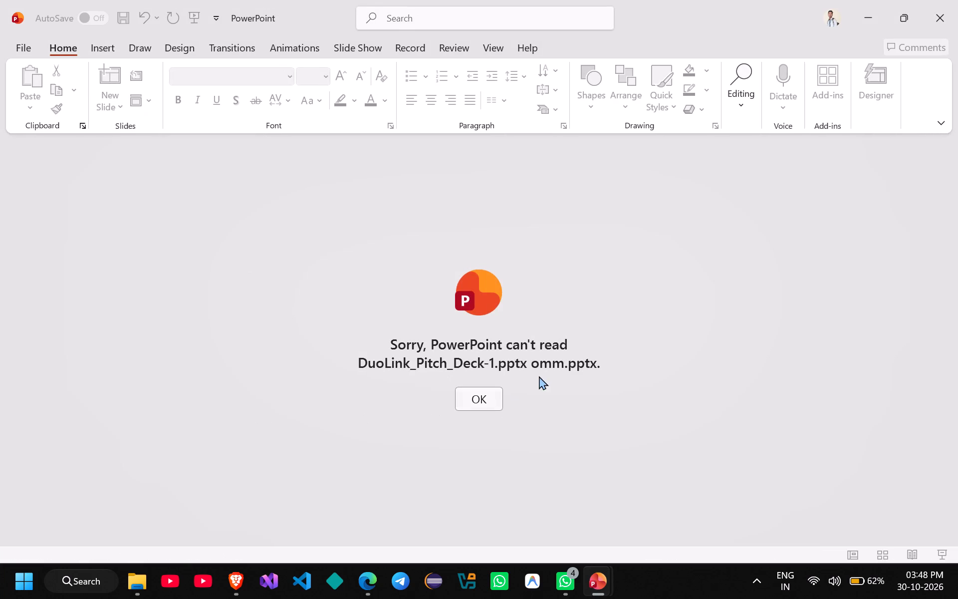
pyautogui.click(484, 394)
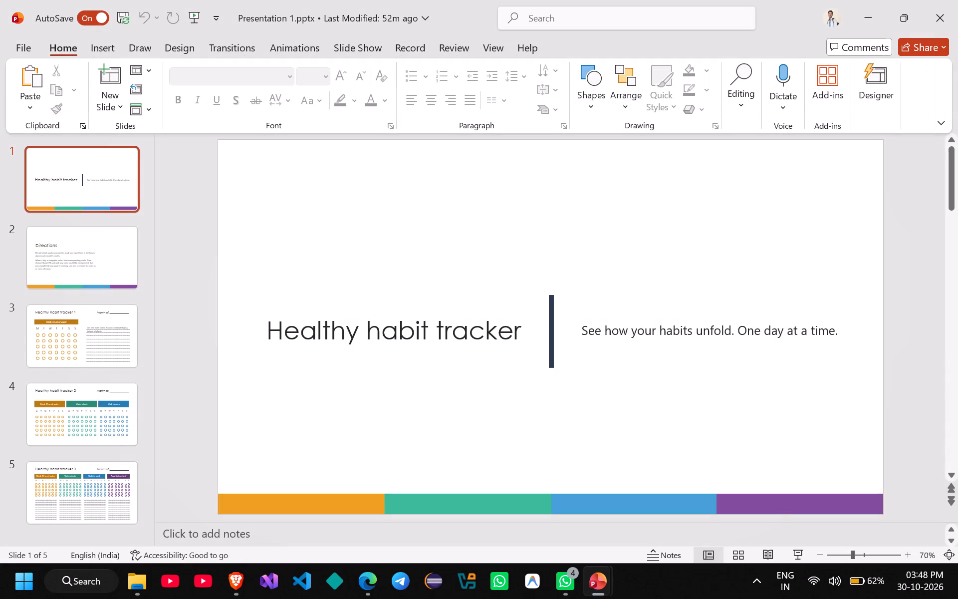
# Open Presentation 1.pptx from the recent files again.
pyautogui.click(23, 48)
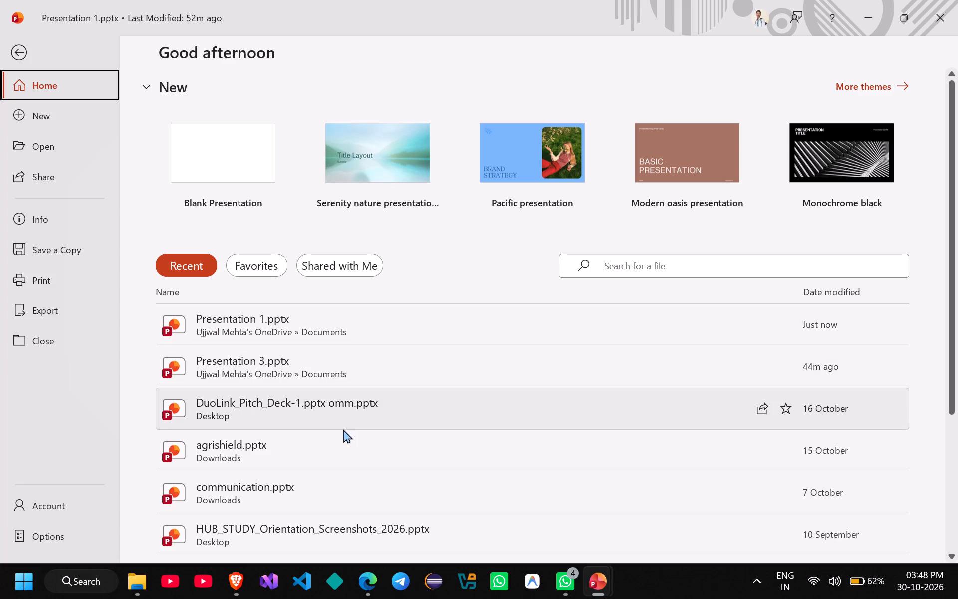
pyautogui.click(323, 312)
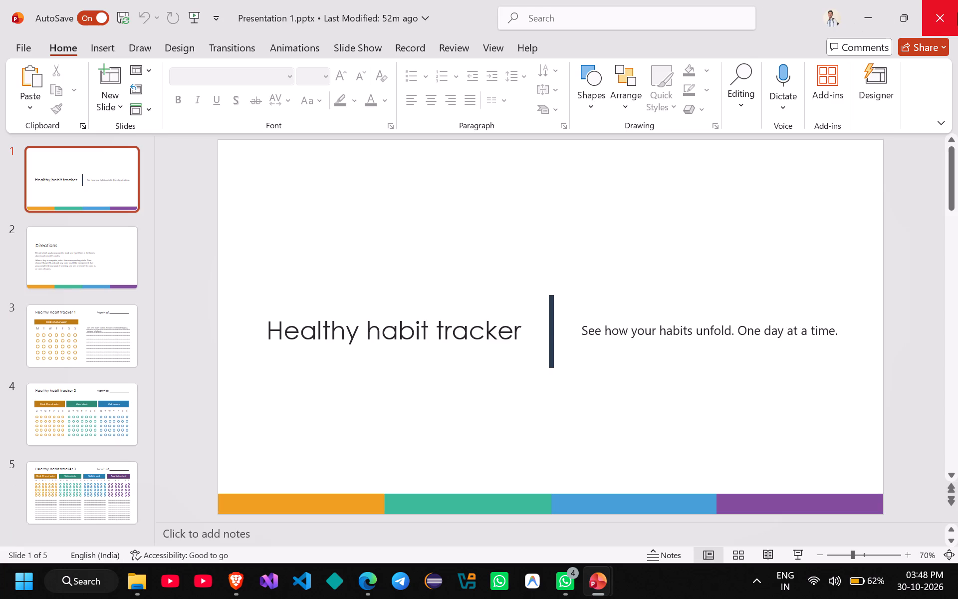
# Close Presentation 1, the repaired Tech Force deck and the Edge browser window.
pyautogui.click(934, 12)
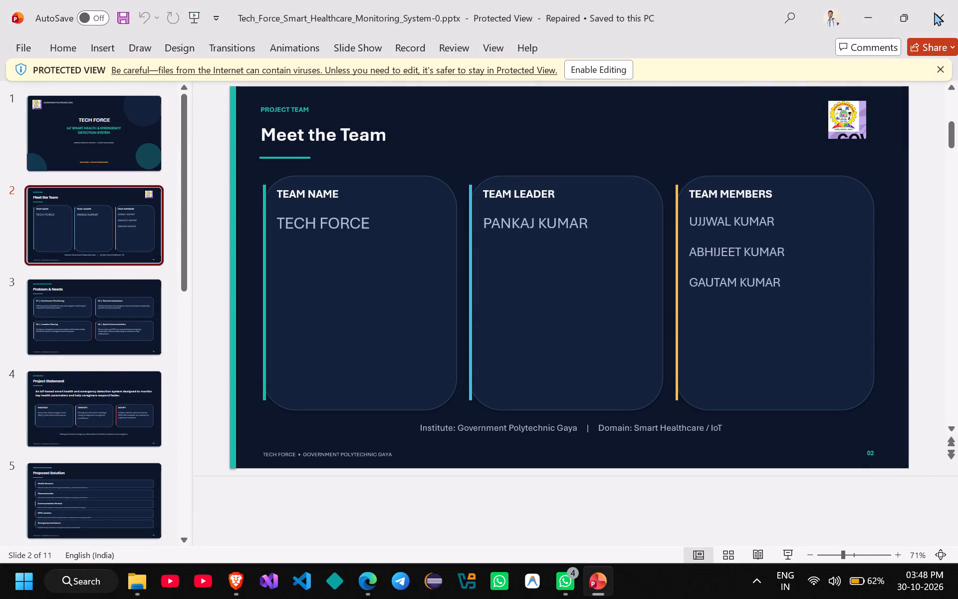
pyautogui.click(933, 12)
pyautogui.click(933, 12)
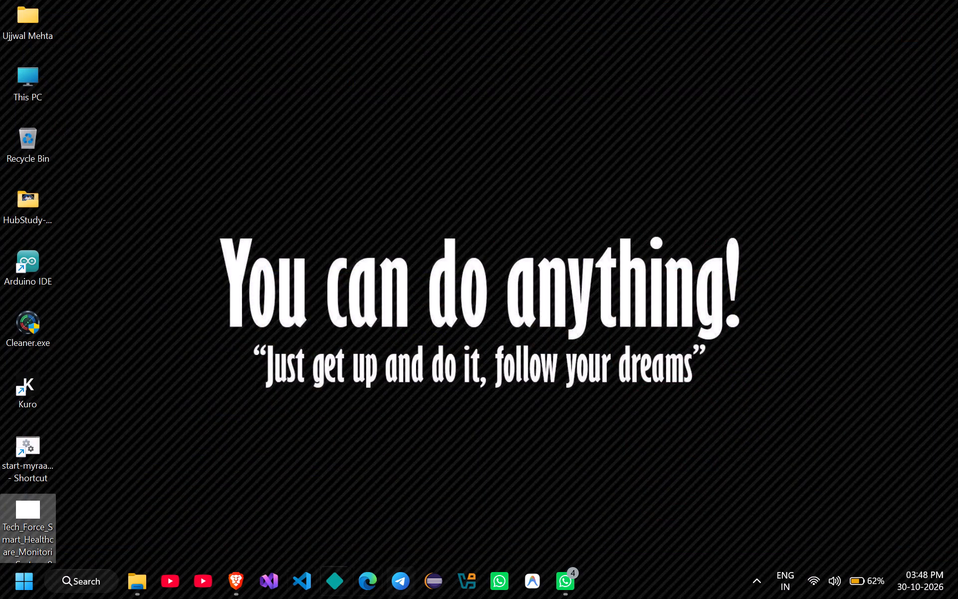
# Start PowerPoint from Windows search and open the recent file Presentation 3.pptx.
pyautogui.click(73, 588)
pyautogui.click(73, 588)
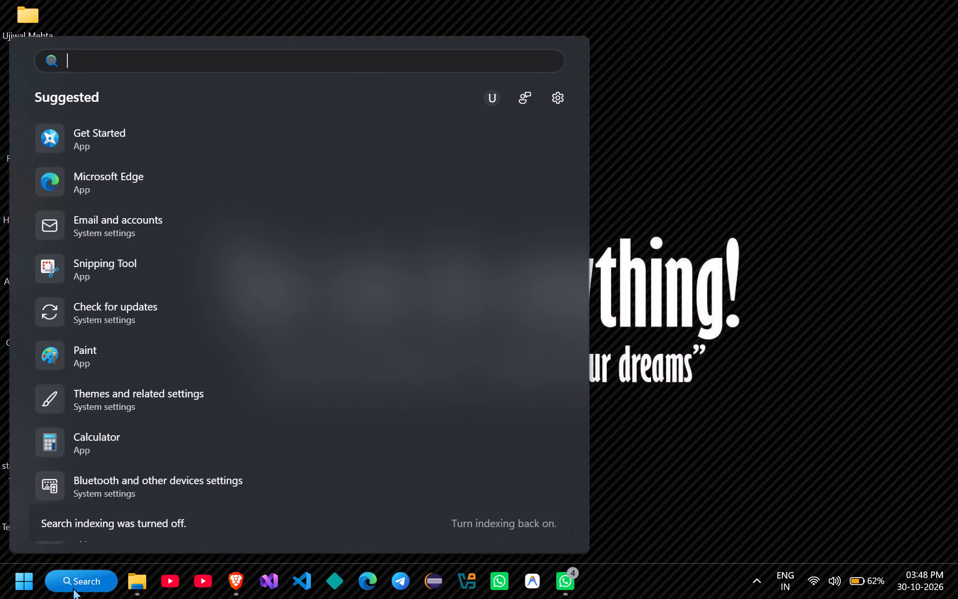
pyautogui.click(73, 588)
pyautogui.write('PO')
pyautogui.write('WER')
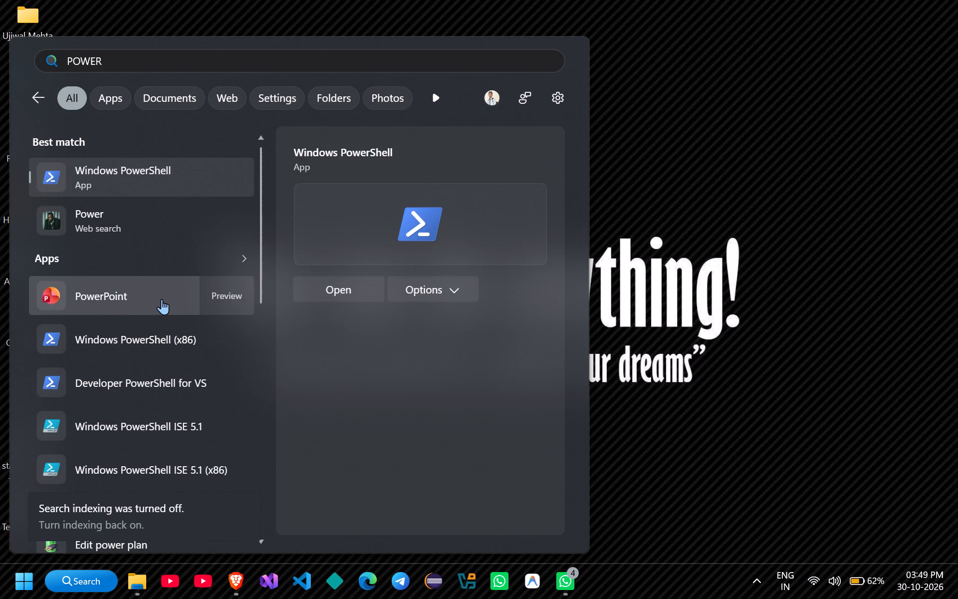
pyautogui.click(162, 298)
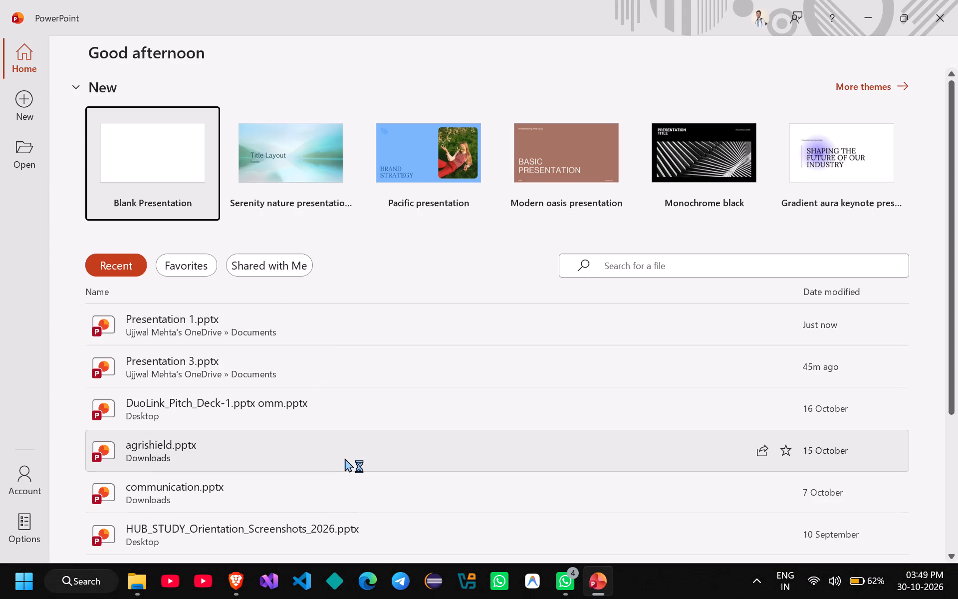
pyautogui.click(389, 367)
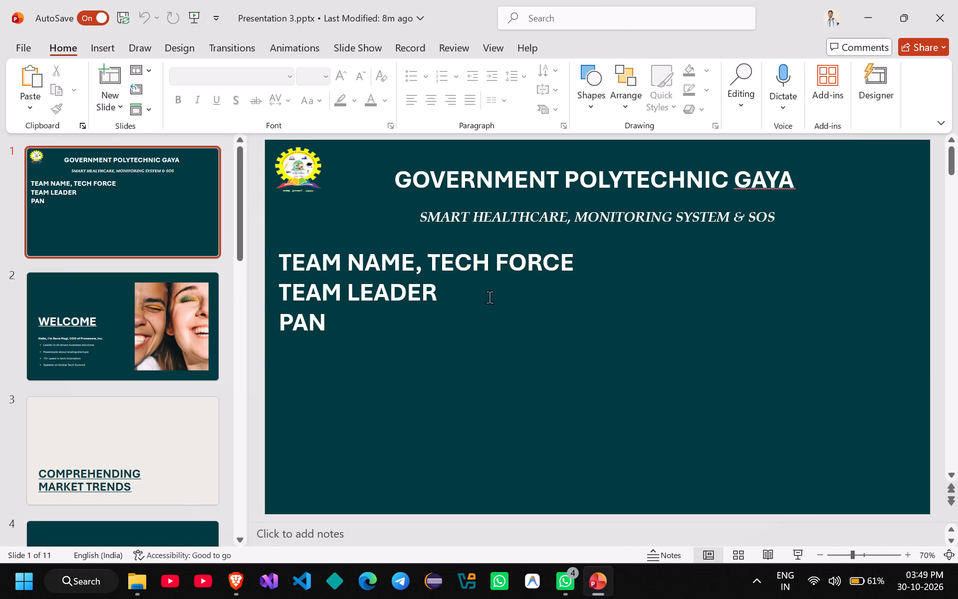
# Complete the team leader's full name in capitals on the partly written line under TEAM LEADER on slide 1.
pyautogui.click(475, 288)
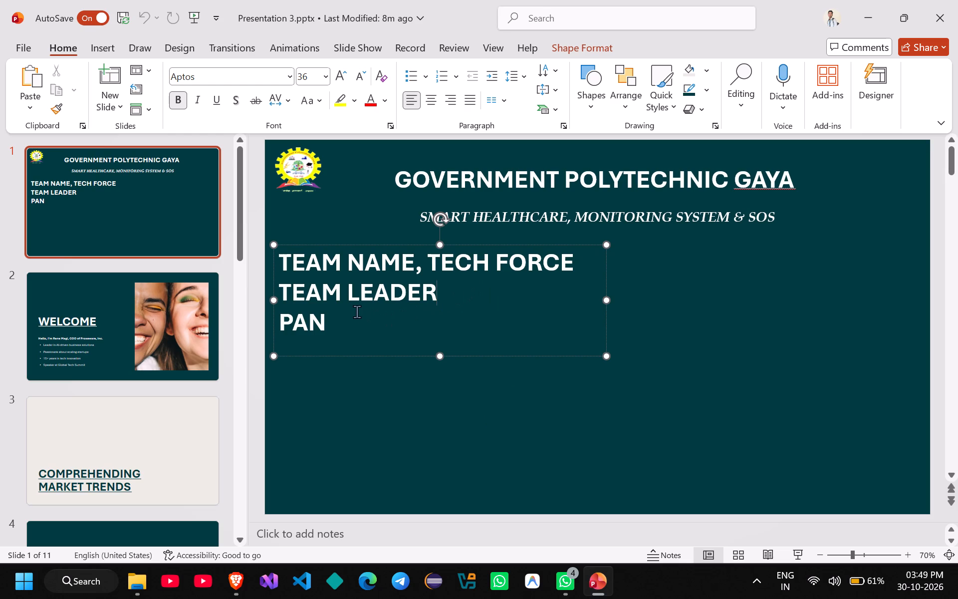
pyautogui.click(346, 324)
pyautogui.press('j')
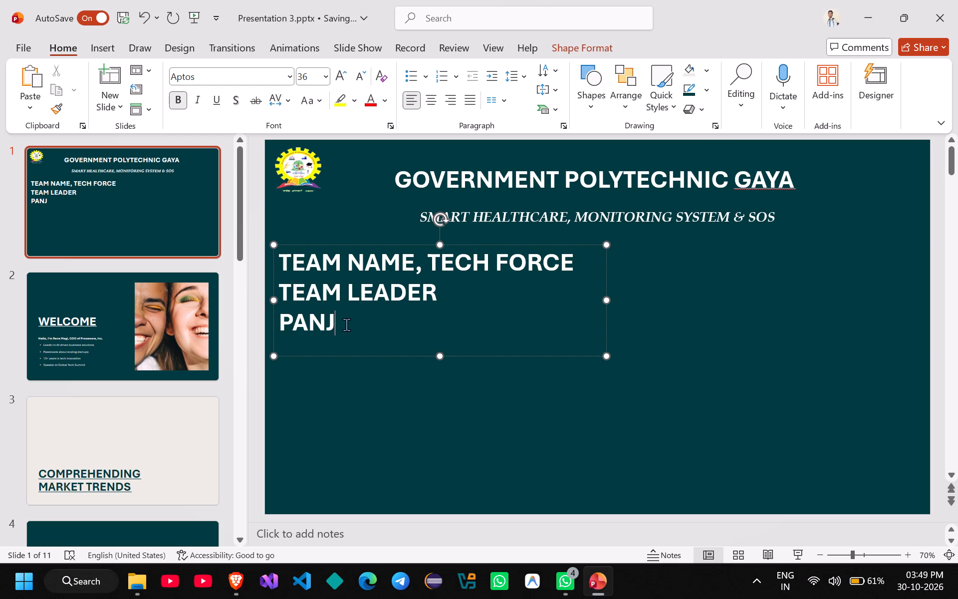
pyautogui.press('BackSpace')
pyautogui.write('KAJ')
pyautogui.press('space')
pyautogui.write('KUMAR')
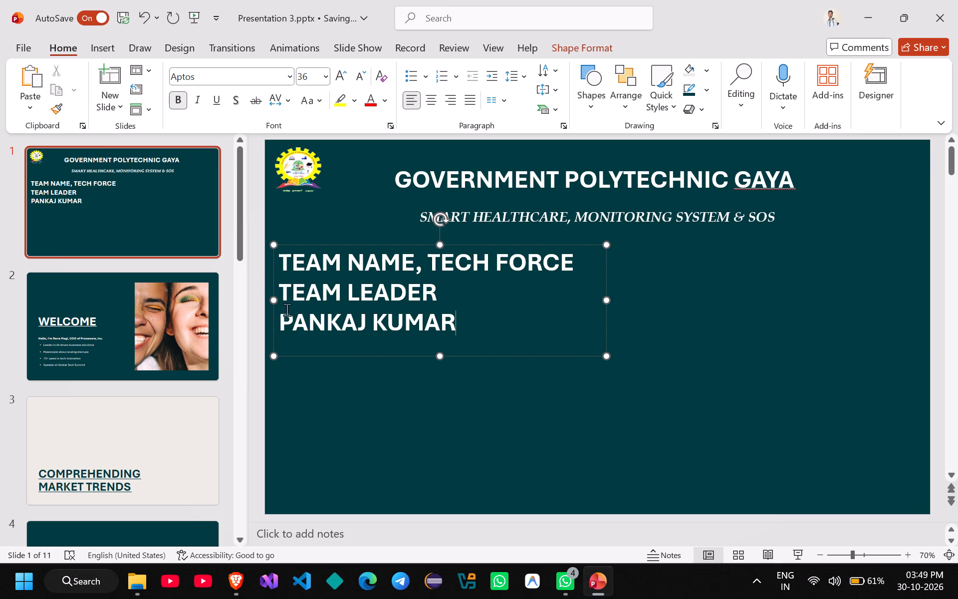
# Set the font size of the team leader's name on slide 1 to 28.
pyautogui.moveTo(281, 318); pyautogui.dragTo(447, 316)
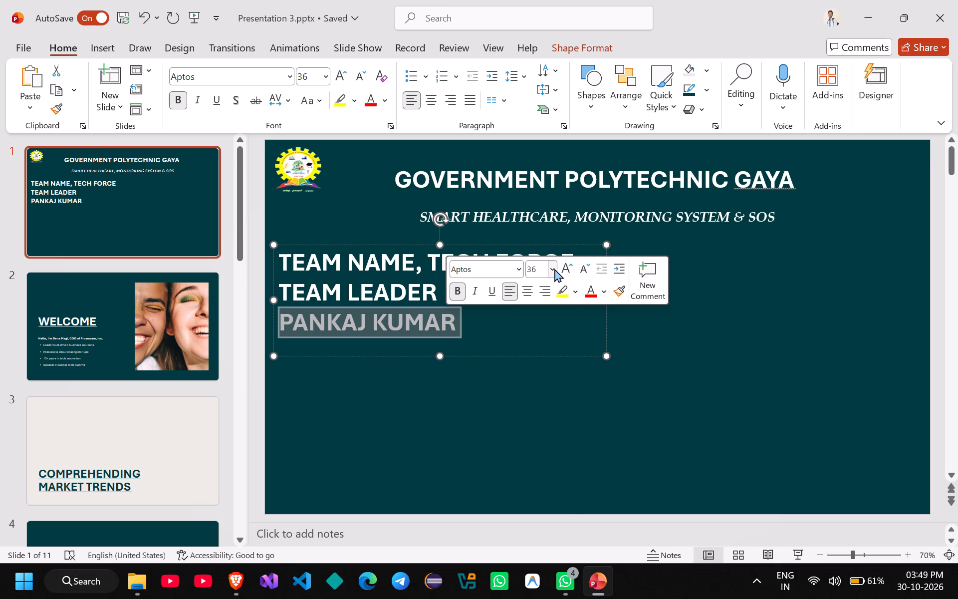
pyautogui.click(554, 269)
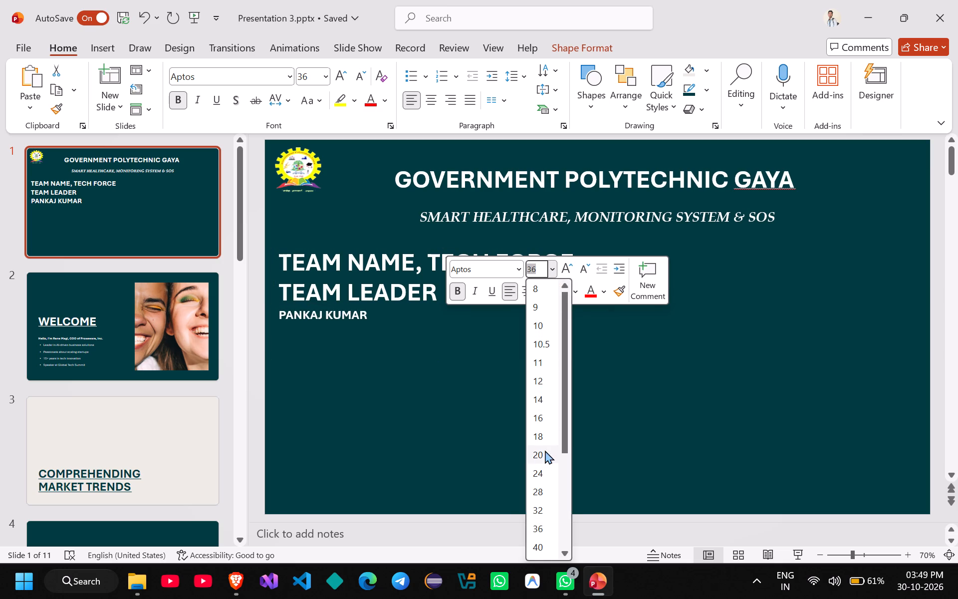
pyautogui.click(542, 488)
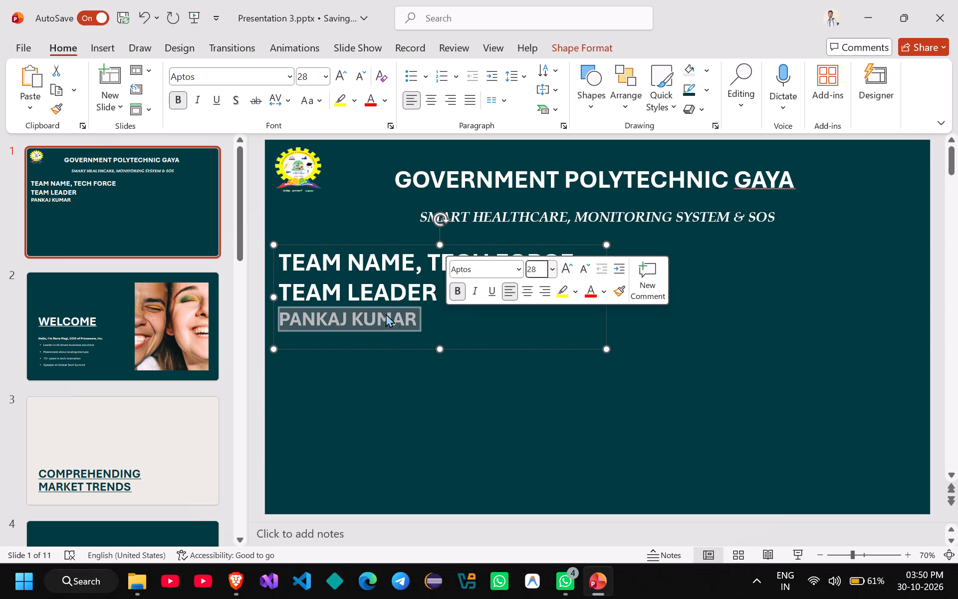
# Add the line "TEAM MEMBER NAME" below the team leader's name in the slide 1 text box.
pyautogui.click(399, 331)
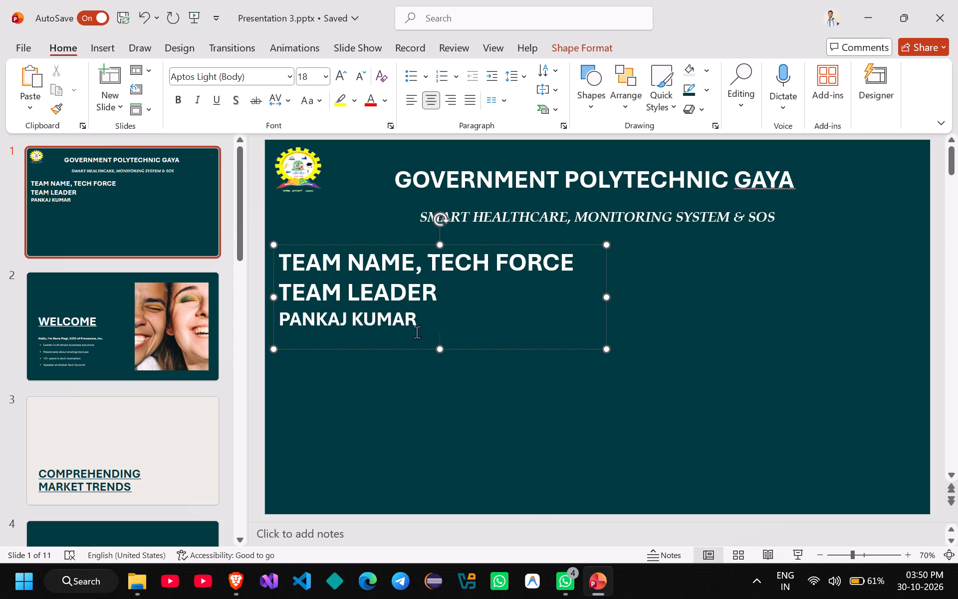
pyautogui.click(425, 329)
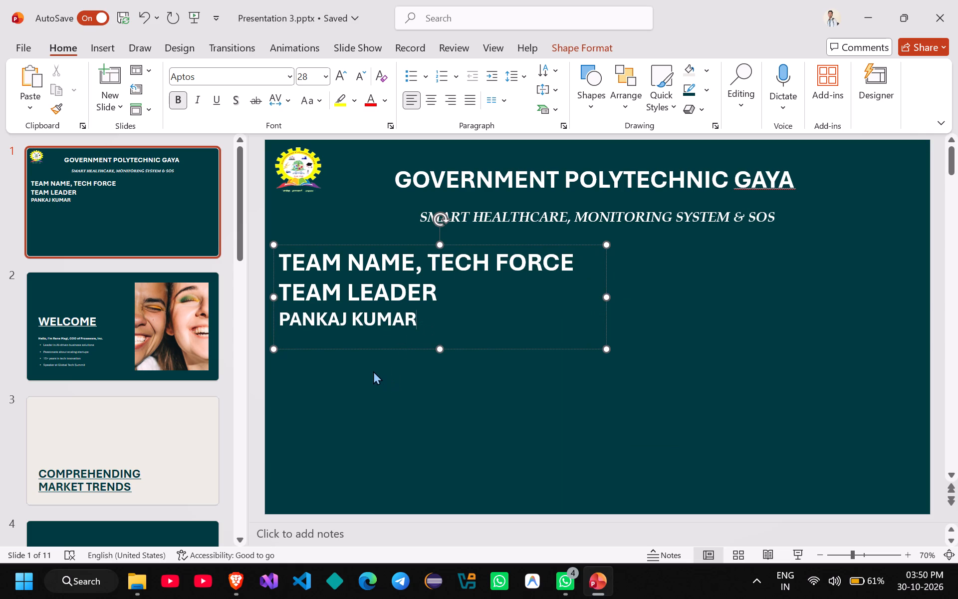
pyautogui.press('Return')
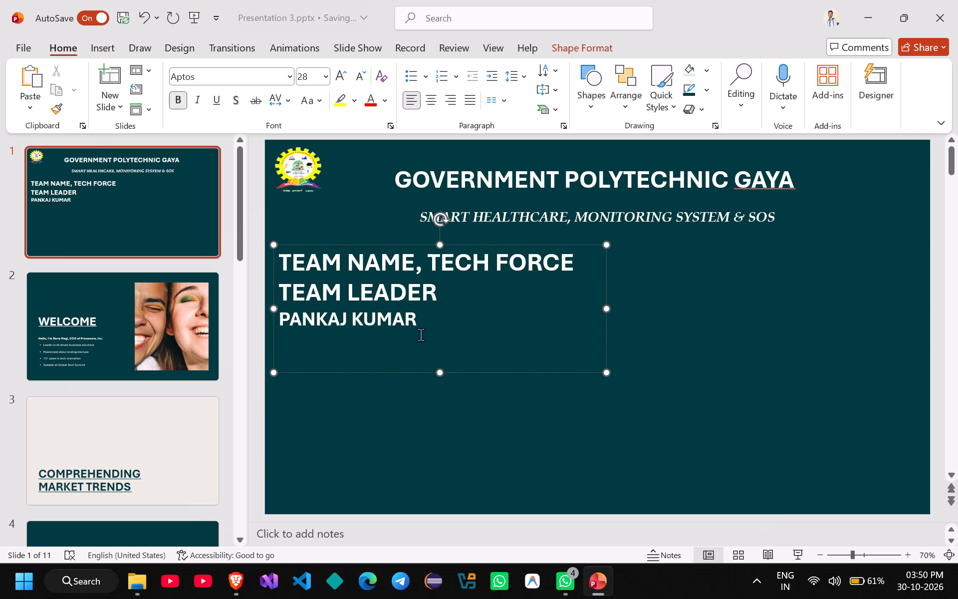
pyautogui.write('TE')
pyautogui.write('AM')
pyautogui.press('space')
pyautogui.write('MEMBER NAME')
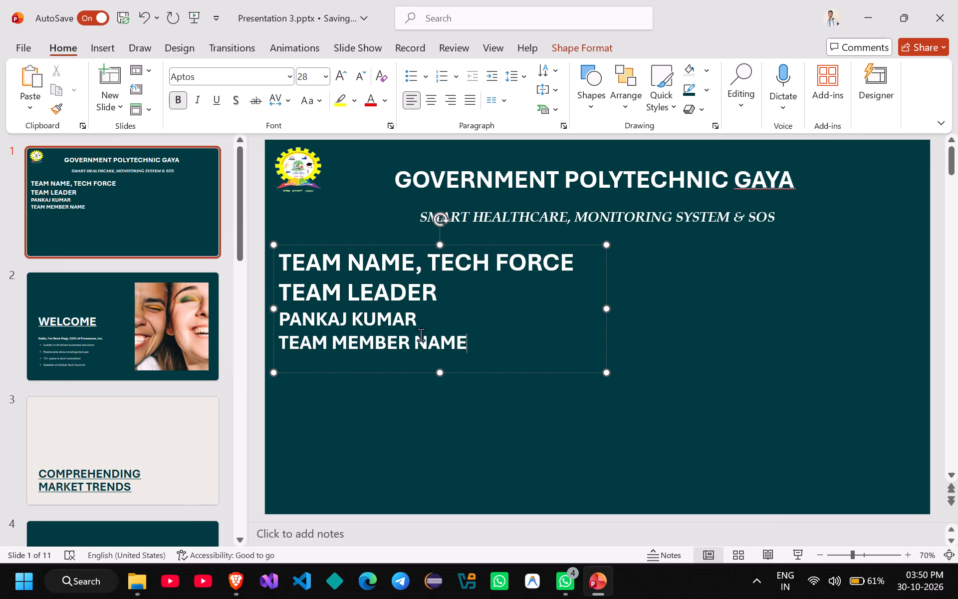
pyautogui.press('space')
# Set the font size of the TEAM MEMBER NAME line to 32.
pyautogui.moveTo(281, 336); pyautogui.dragTo(450, 325)
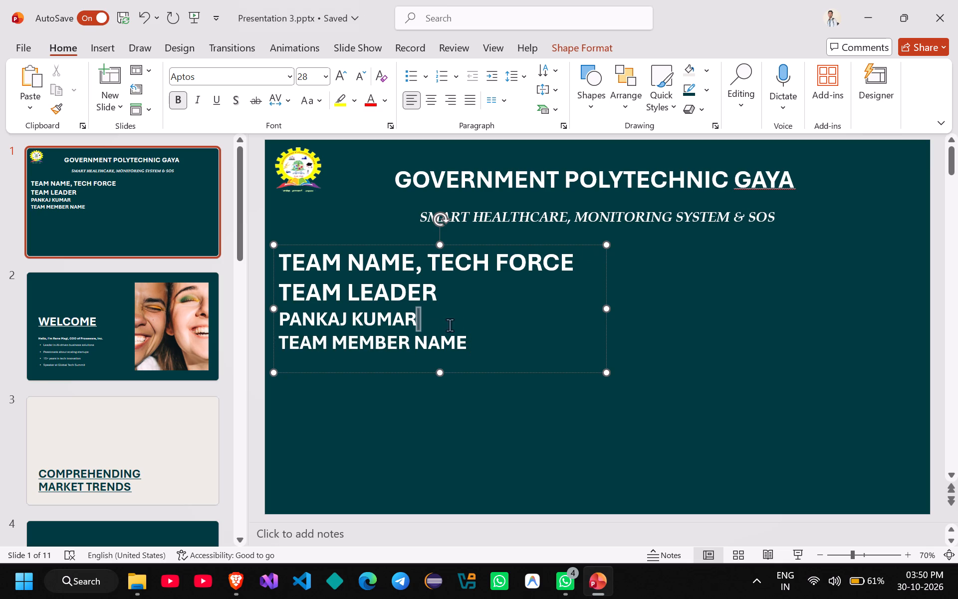
pyautogui.moveTo(450, 325); pyautogui.dragTo(478, 357)
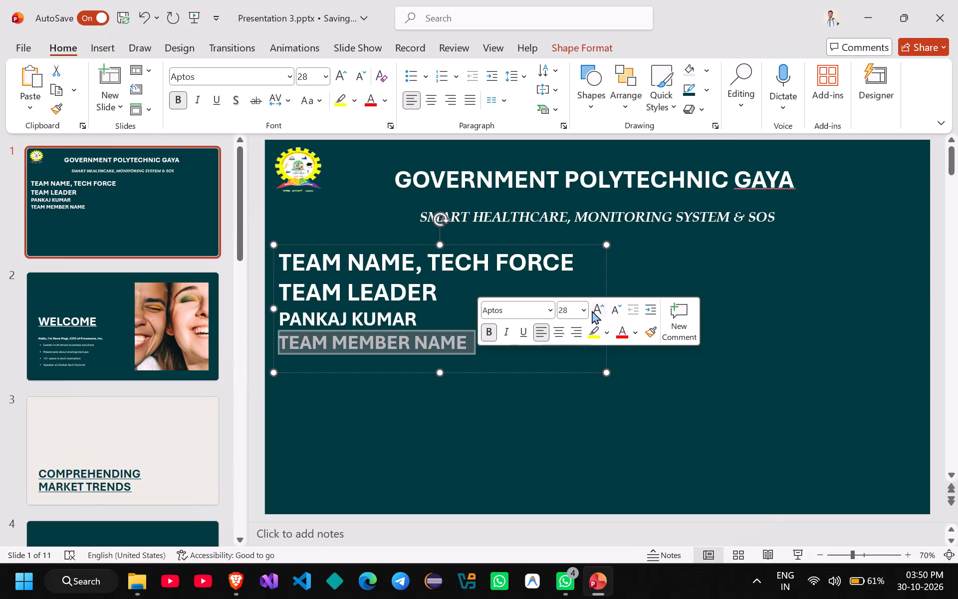
pyautogui.click(585, 310)
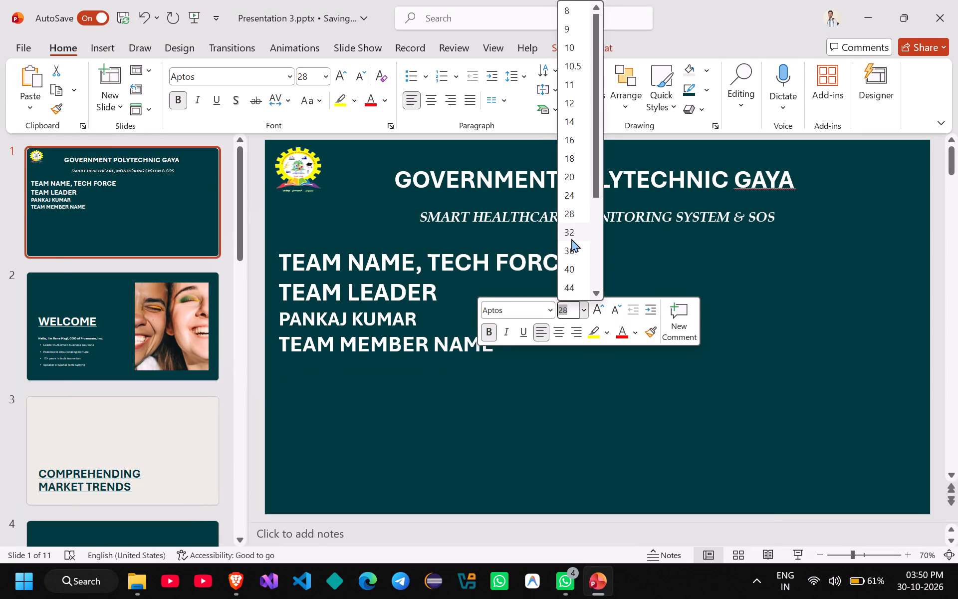
pyautogui.click(571, 239)
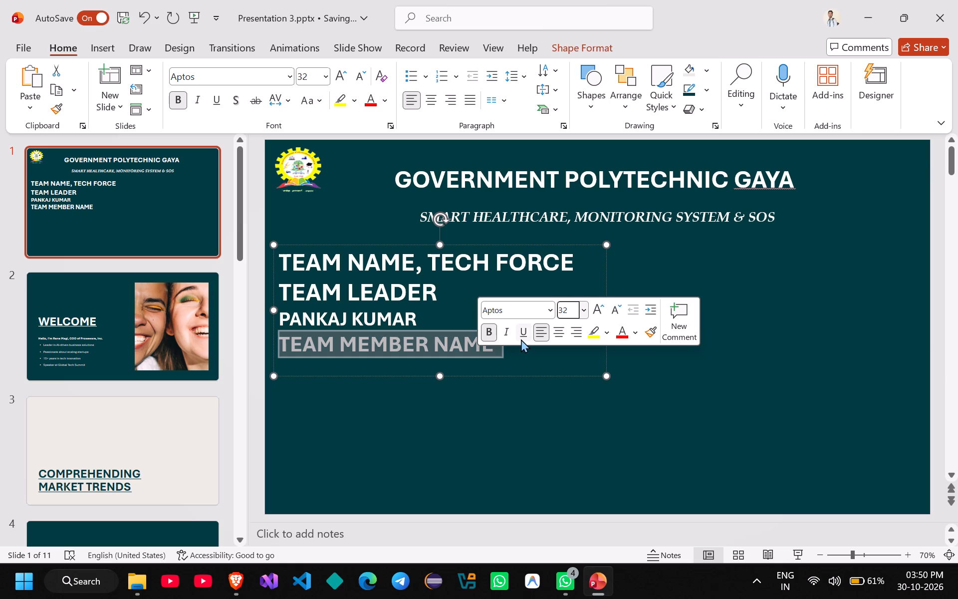
# Add the first team member's full name in capitals on a new line below TEAM MEMBER NAME on slide 1.
pyautogui.click(496, 356)
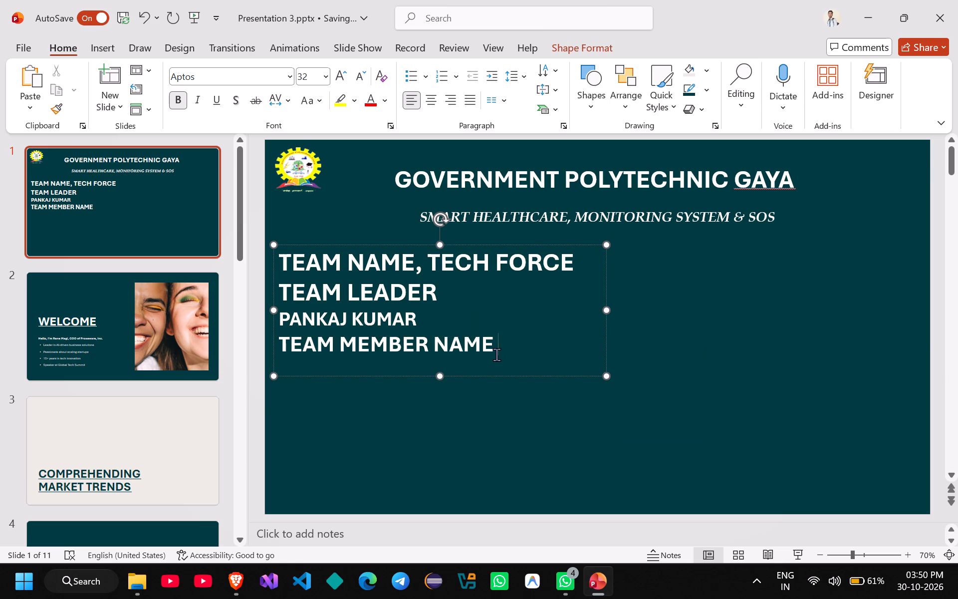
pyautogui.press('Return')
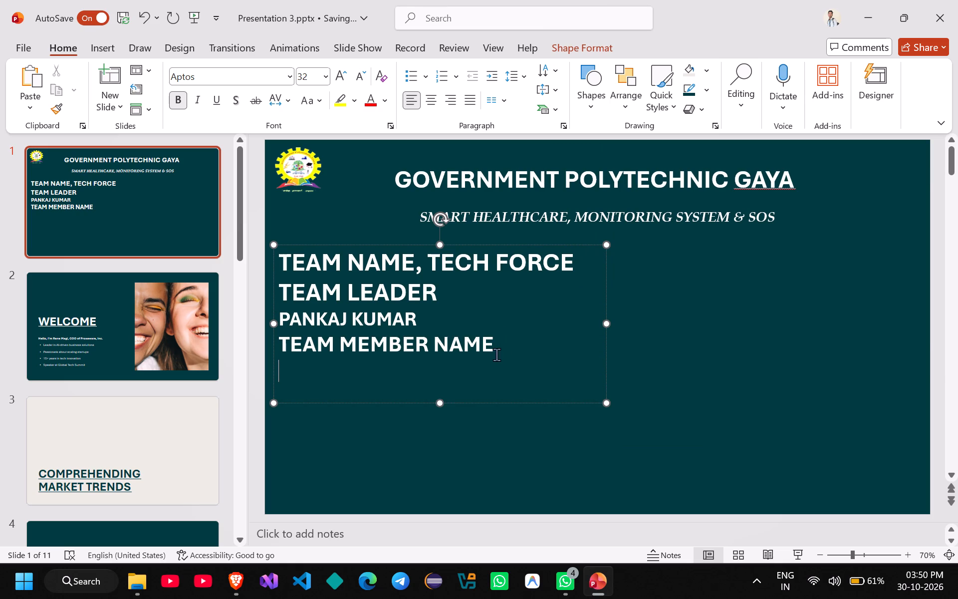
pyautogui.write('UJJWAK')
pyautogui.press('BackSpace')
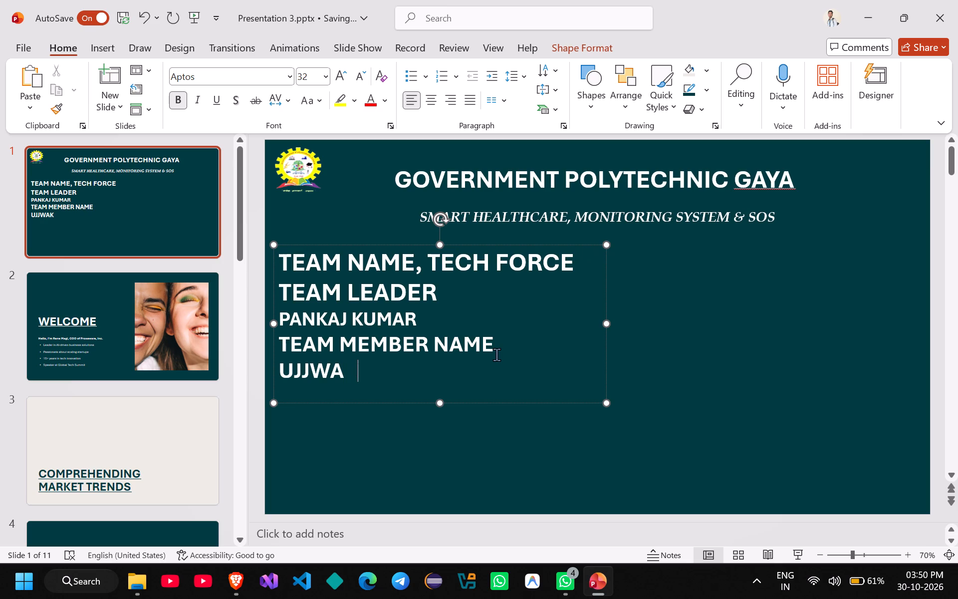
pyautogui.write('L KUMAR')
# Add the second team member's full name in capitals on the line below the first member.
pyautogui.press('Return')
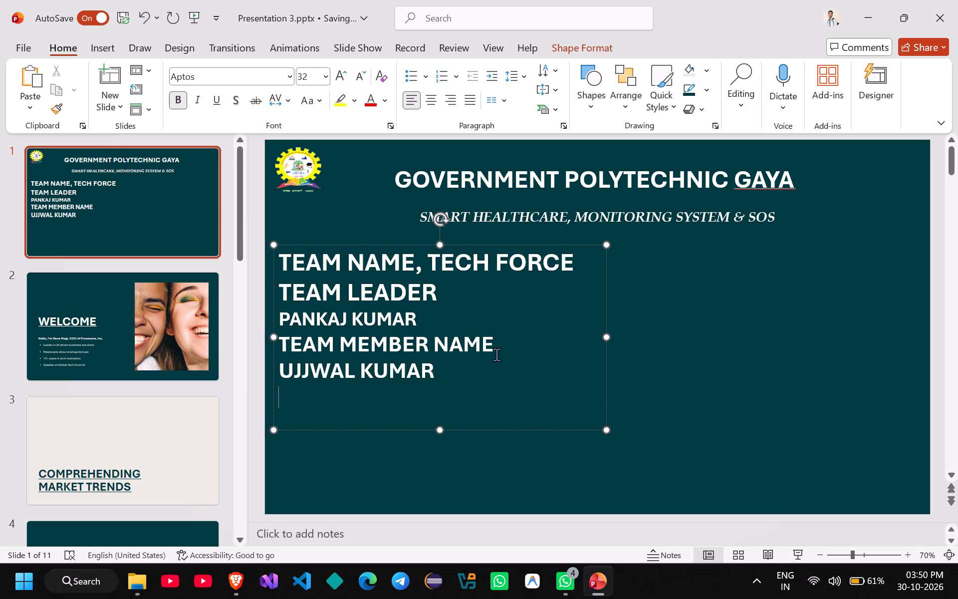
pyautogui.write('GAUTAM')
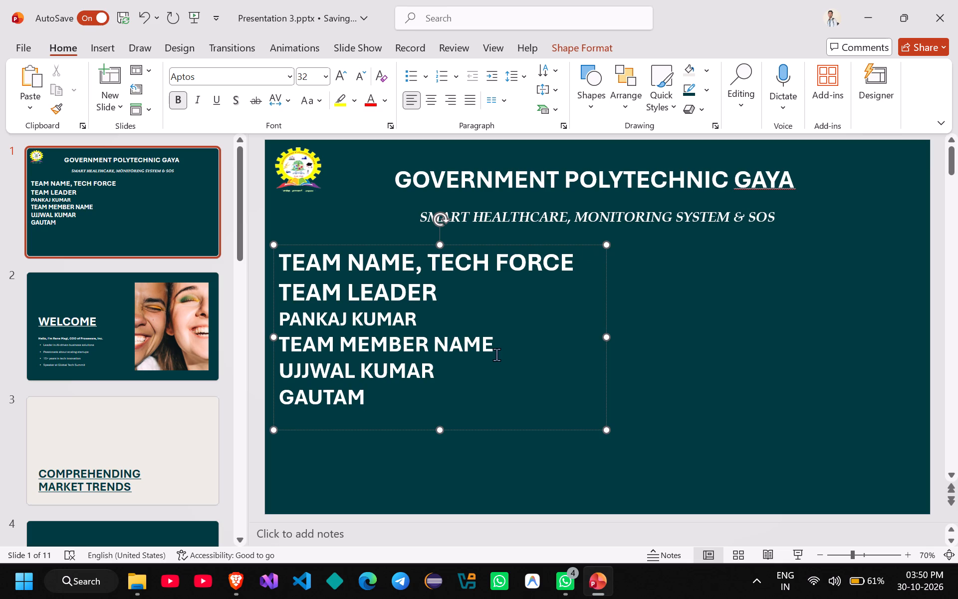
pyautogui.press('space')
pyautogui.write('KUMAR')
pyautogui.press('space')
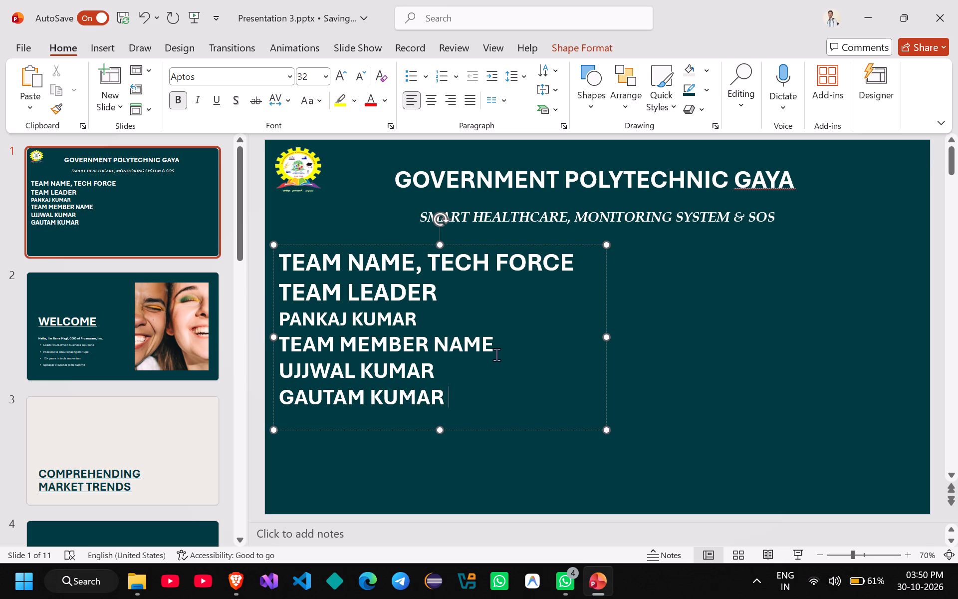
# Add the third team member's full name in capitals on the line below the second member.
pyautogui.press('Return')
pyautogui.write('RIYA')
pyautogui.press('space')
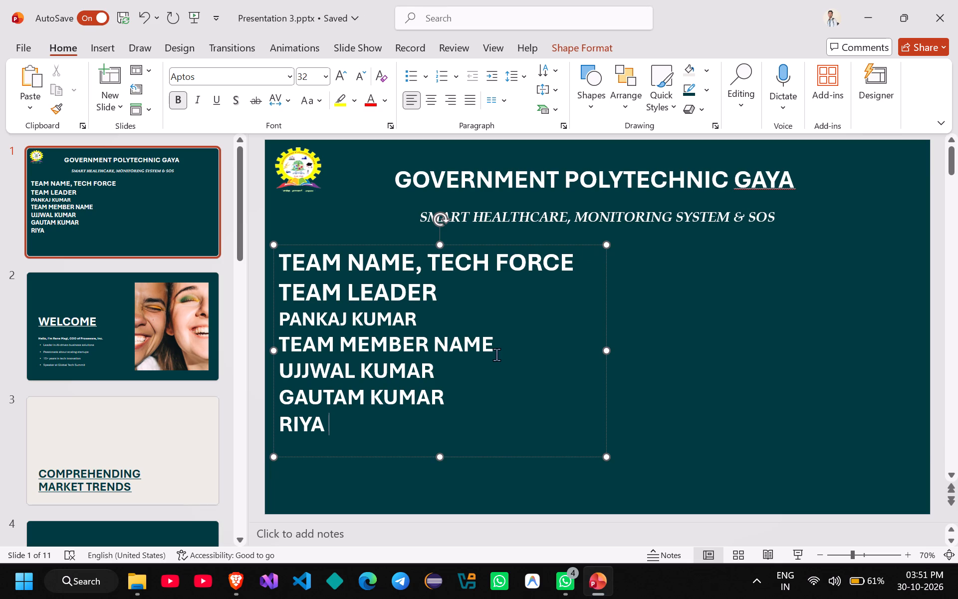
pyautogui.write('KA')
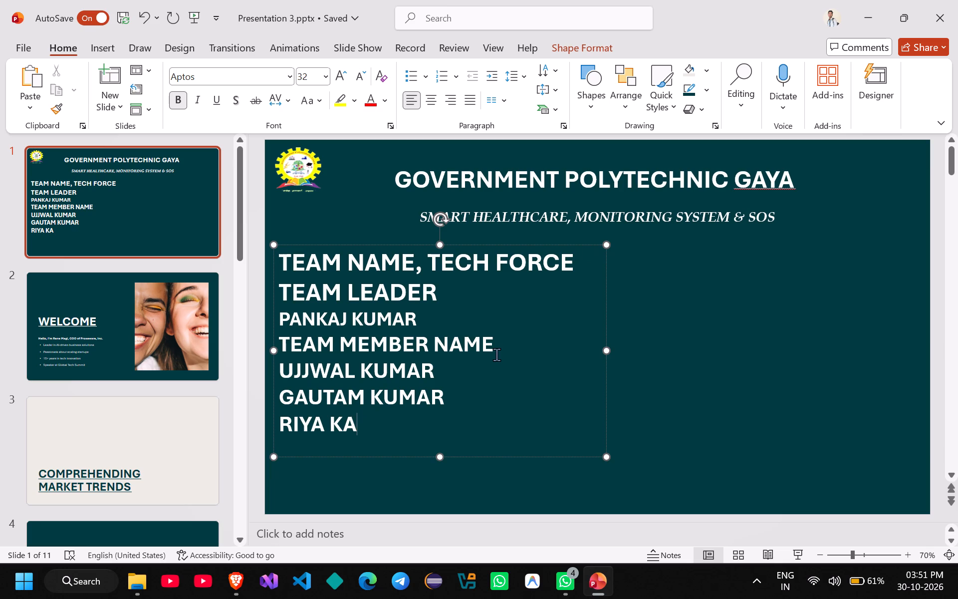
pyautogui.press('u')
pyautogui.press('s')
pyautogui.scroll(-1, 496, 354)
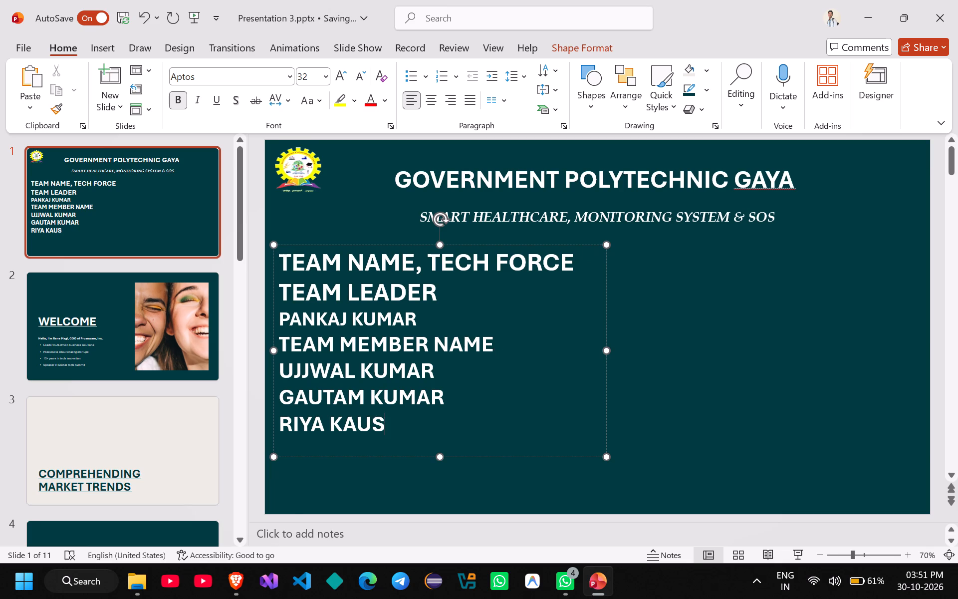
pyautogui.scroll(-1, 496, 354)
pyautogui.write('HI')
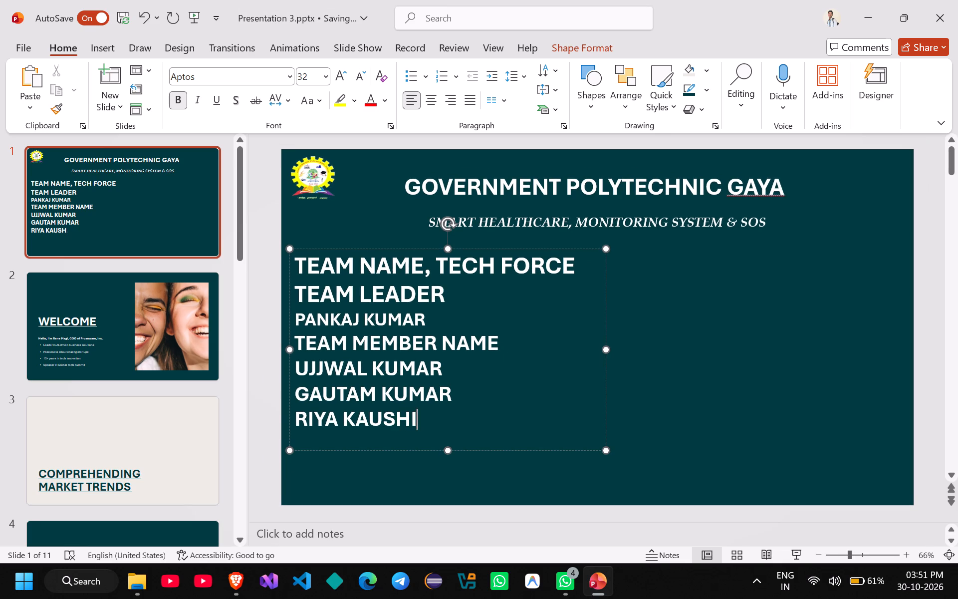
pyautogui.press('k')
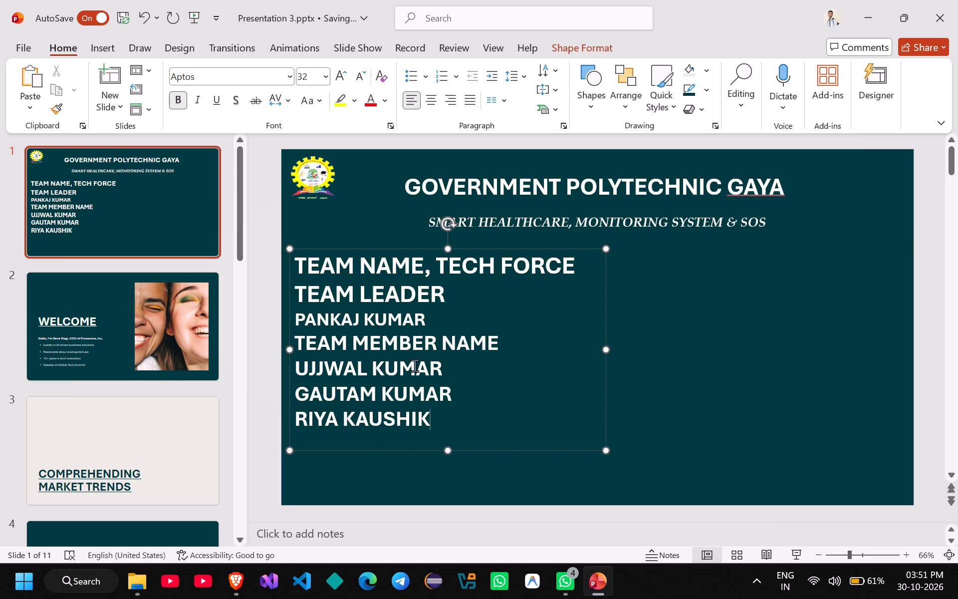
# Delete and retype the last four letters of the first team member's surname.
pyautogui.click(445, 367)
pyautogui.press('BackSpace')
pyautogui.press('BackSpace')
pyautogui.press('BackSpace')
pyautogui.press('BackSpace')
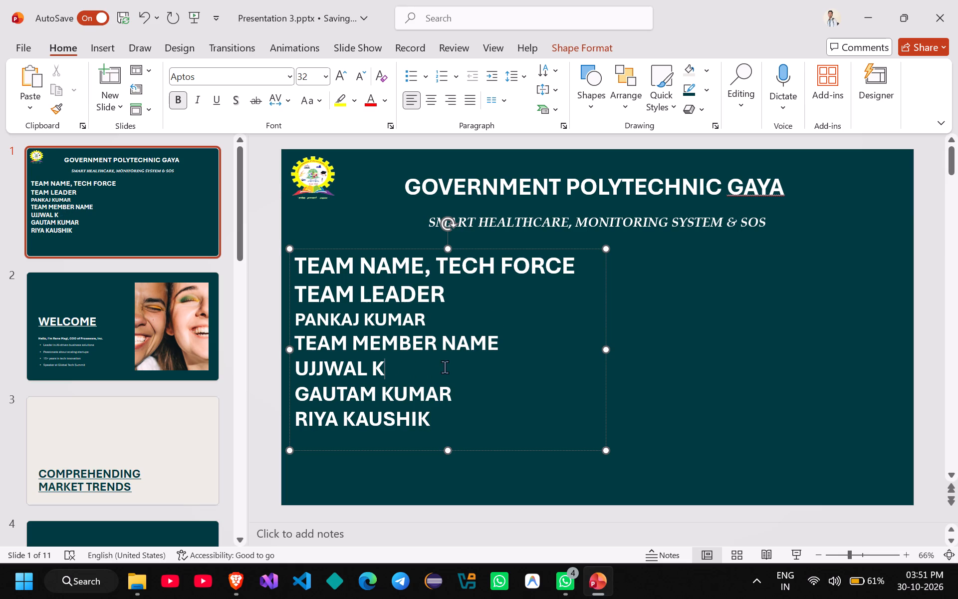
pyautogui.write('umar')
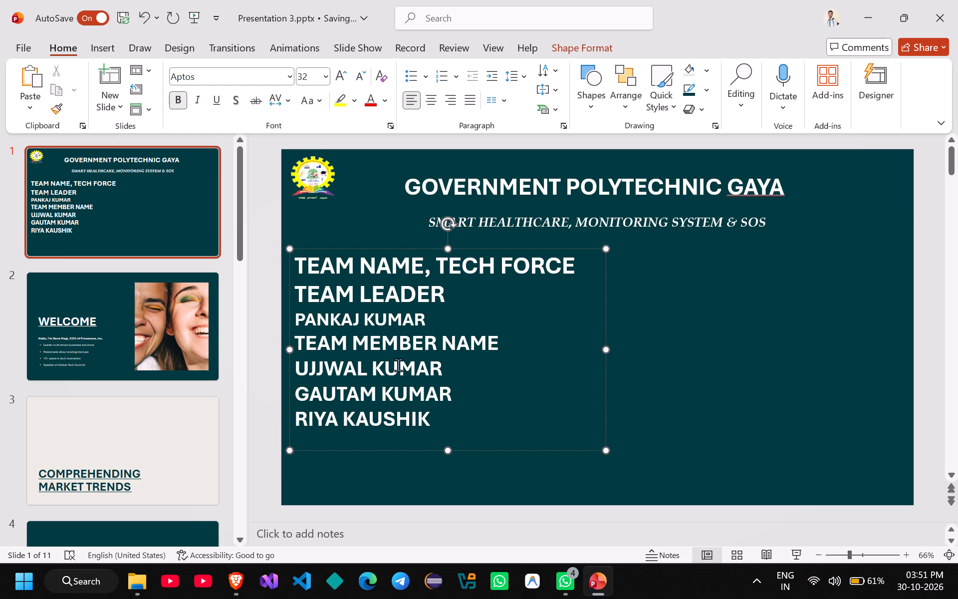
# Apply round bullets to each of the three team member names under TEAM MEMBER NAME.
pyautogui.click(444, 417)
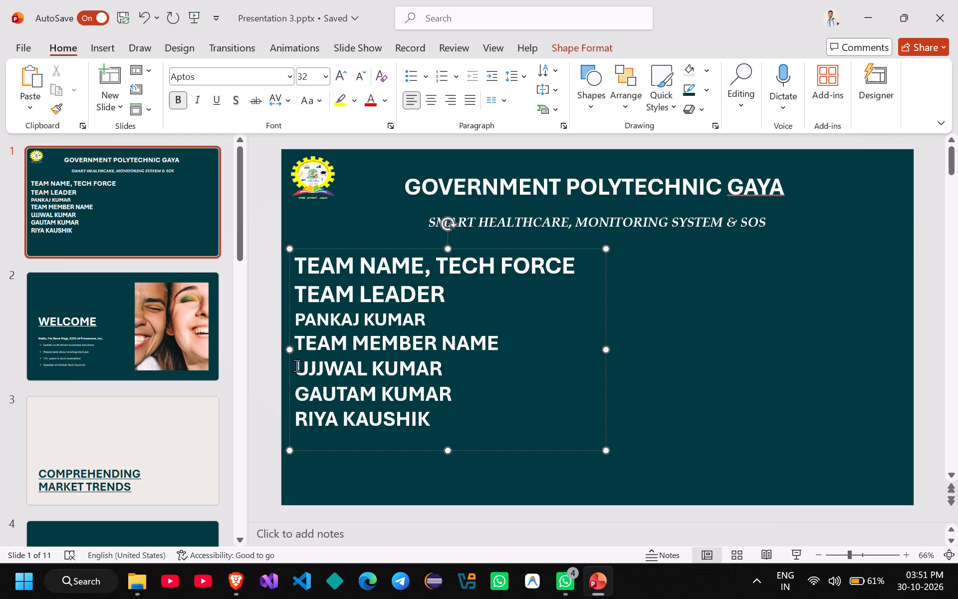
pyautogui.click(296, 365)
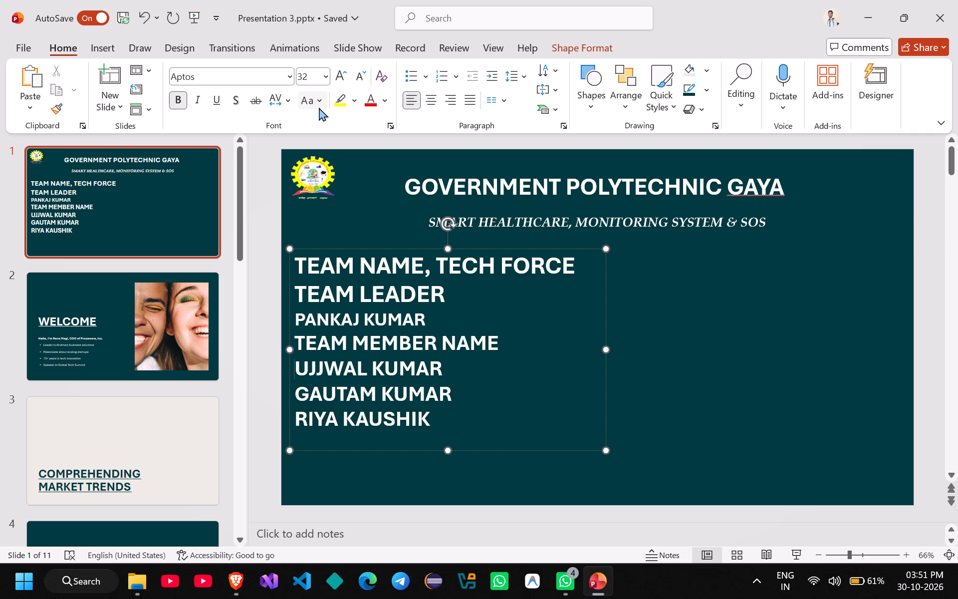
pyautogui.click(413, 77)
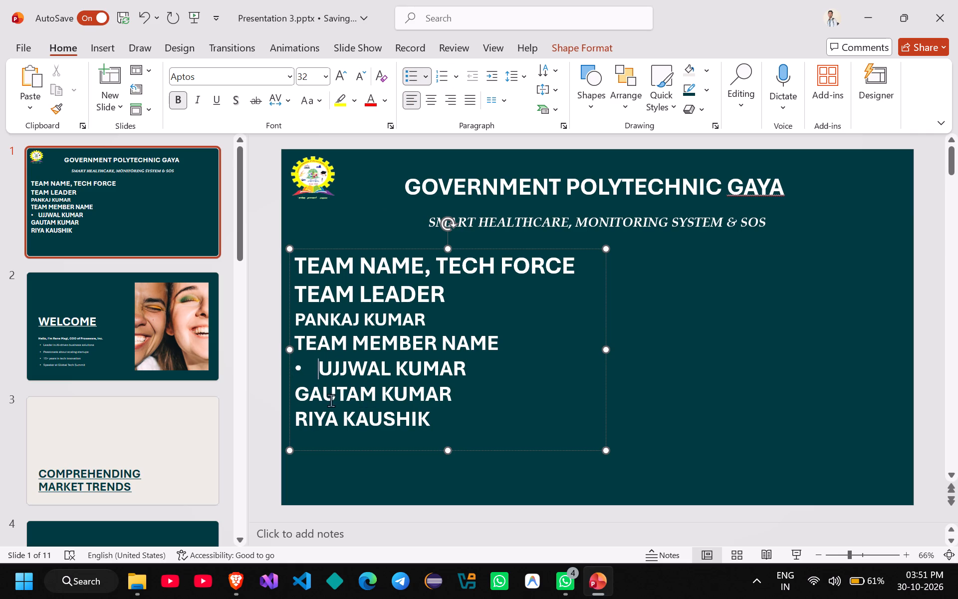
pyautogui.click(297, 396)
pyautogui.click(409, 67)
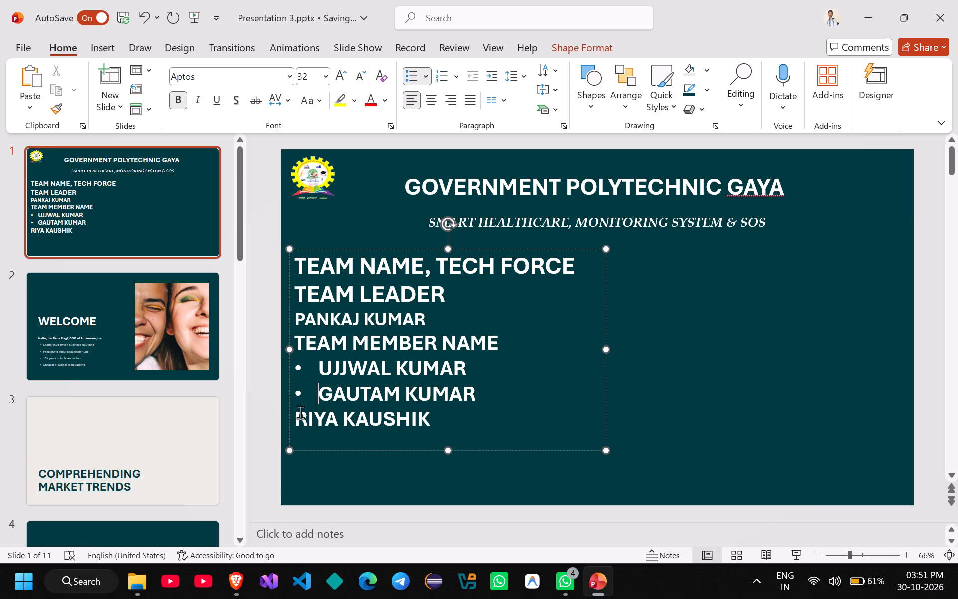
pyautogui.click(297, 416)
pyautogui.click(410, 75)
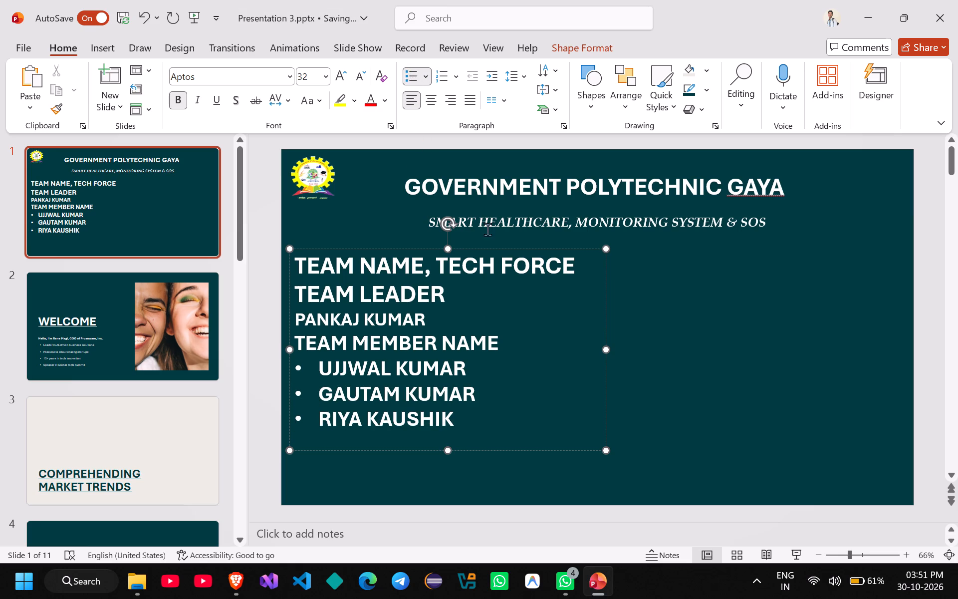
pyautogui.click(682, 322)
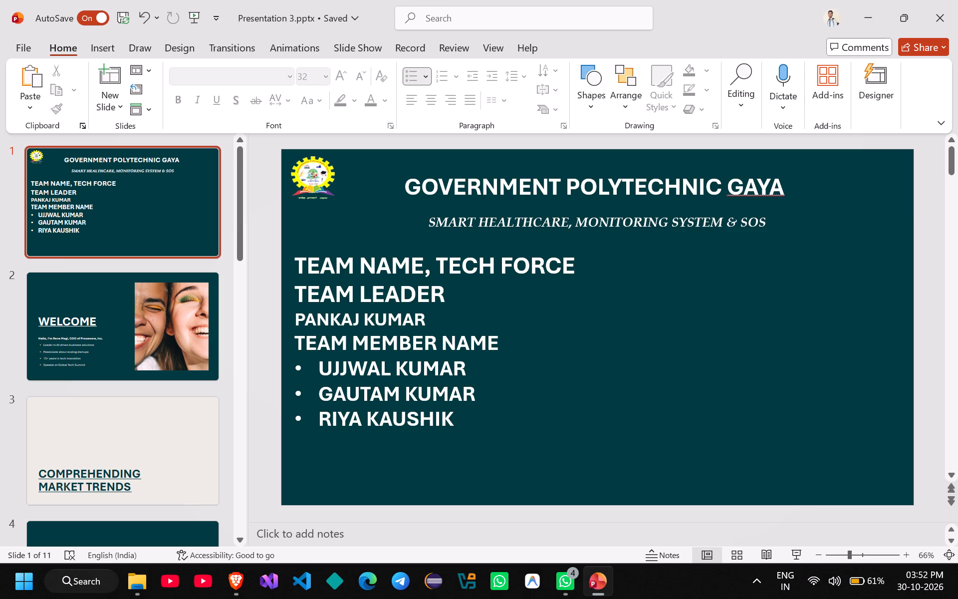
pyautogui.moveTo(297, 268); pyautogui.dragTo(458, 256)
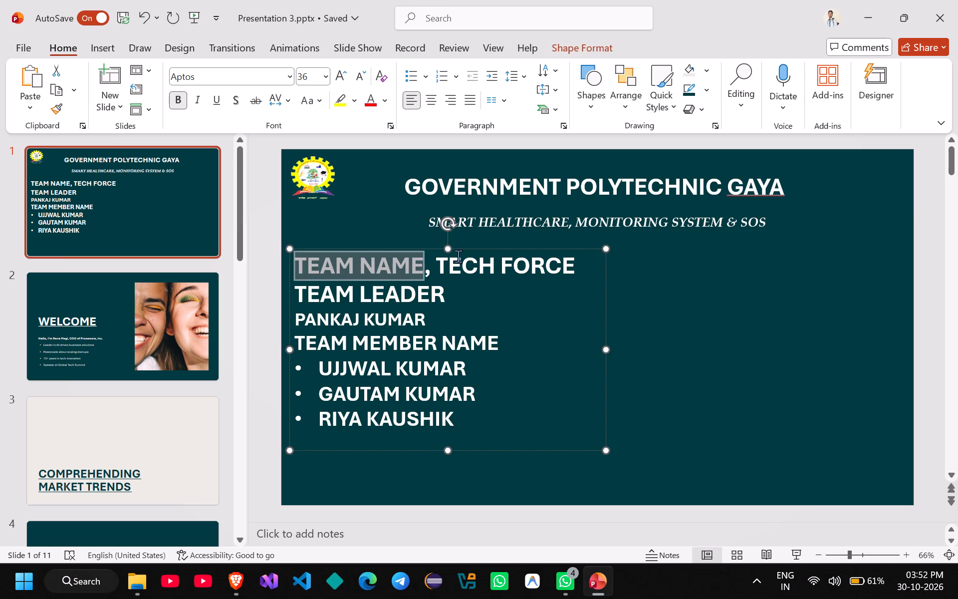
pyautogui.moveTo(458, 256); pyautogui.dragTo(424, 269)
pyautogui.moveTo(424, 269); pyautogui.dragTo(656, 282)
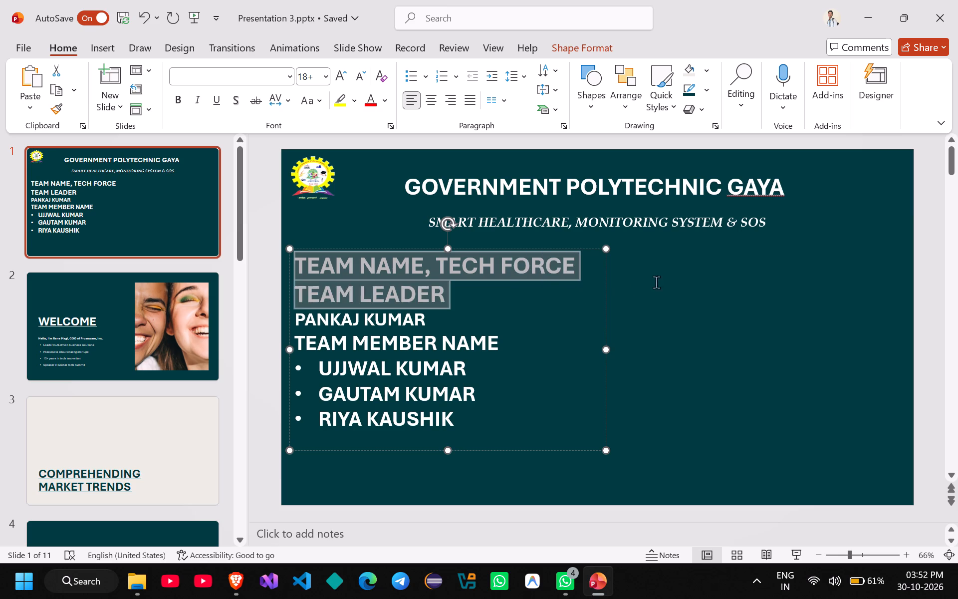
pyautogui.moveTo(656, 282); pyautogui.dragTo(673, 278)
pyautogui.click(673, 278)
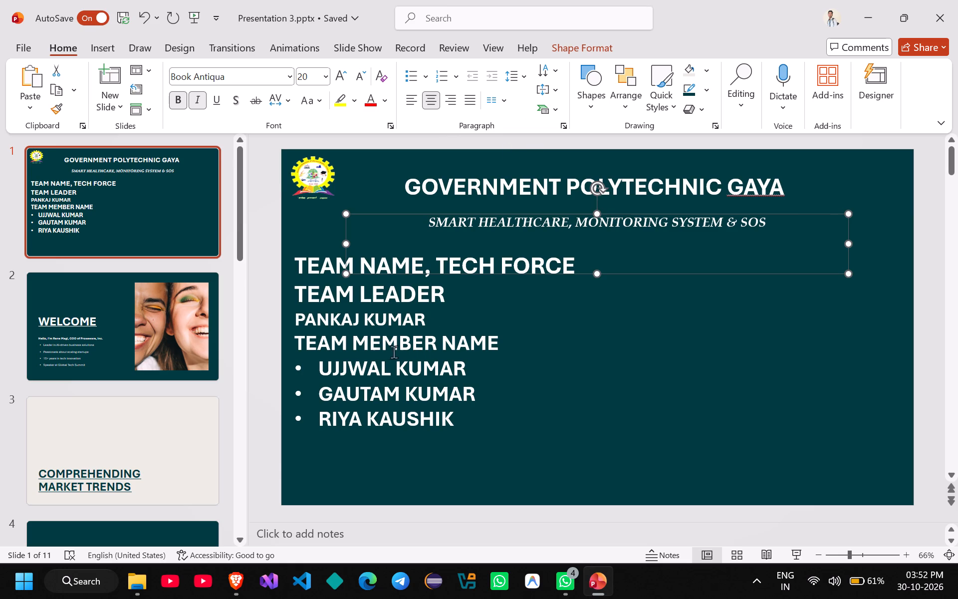
# Insert a blank line between the team leader's name and the TEAM MEMBER NAME line.
pyautogui.click(440, 321)
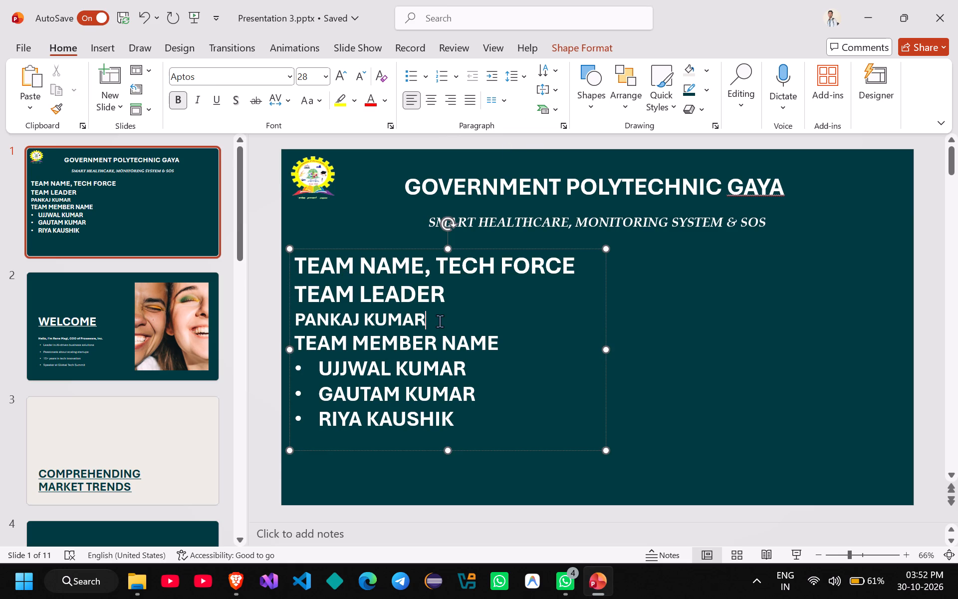
pyautogui.press('Return')
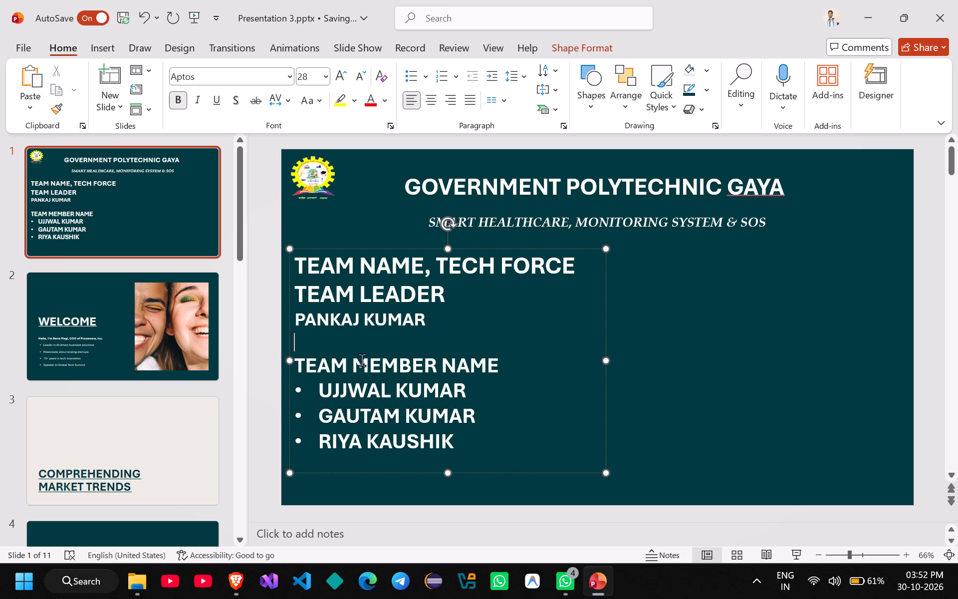
pyautogui.click(711, 317)
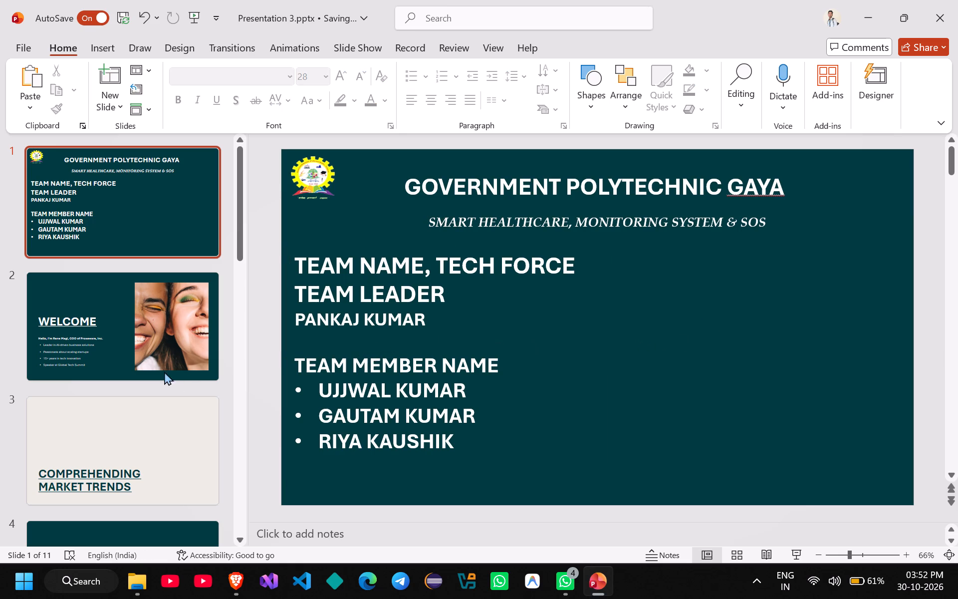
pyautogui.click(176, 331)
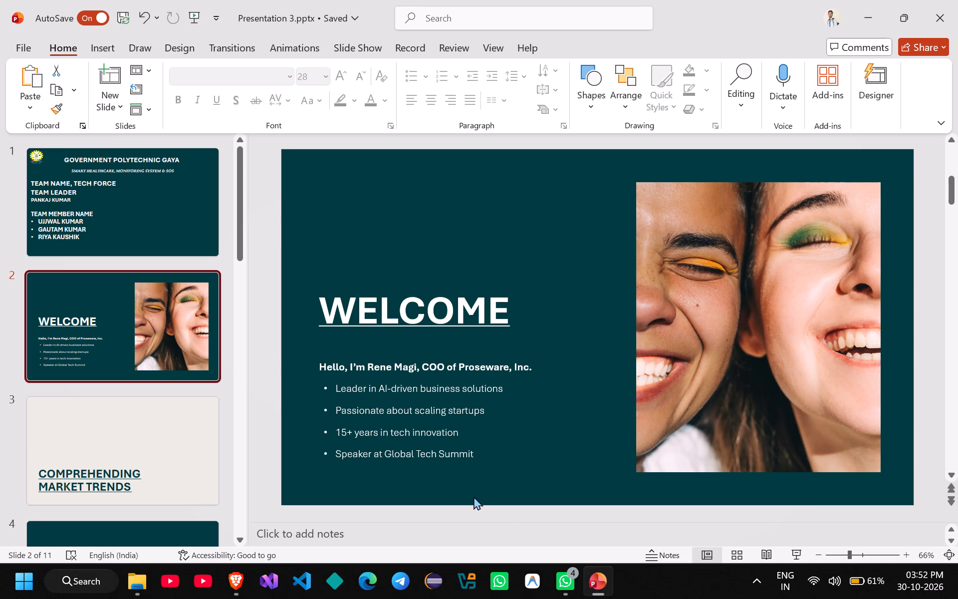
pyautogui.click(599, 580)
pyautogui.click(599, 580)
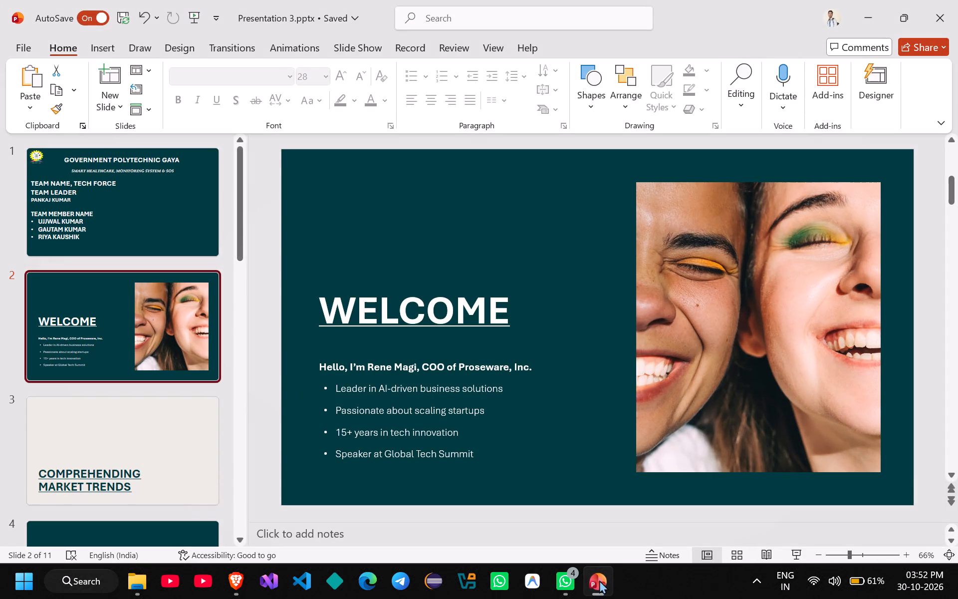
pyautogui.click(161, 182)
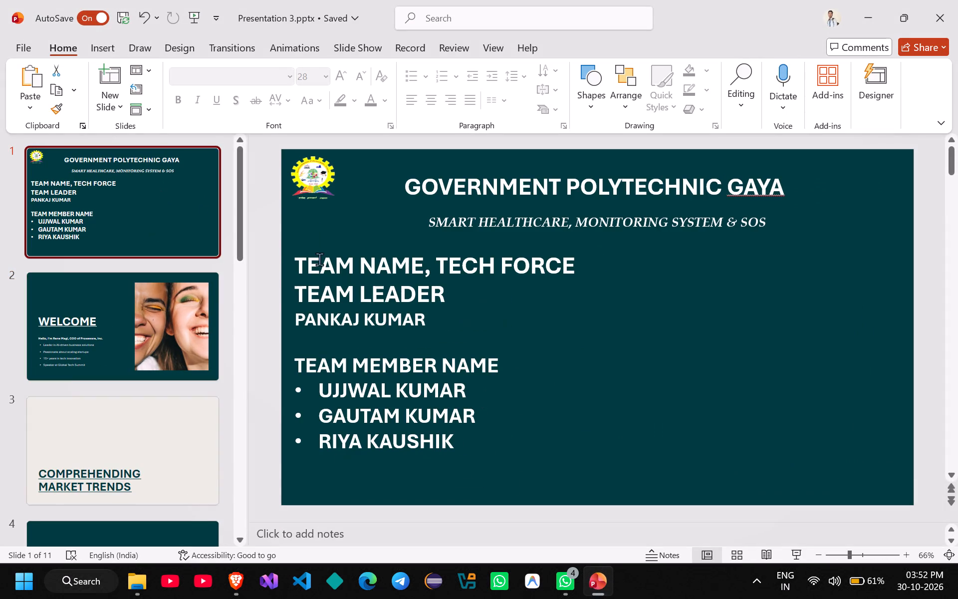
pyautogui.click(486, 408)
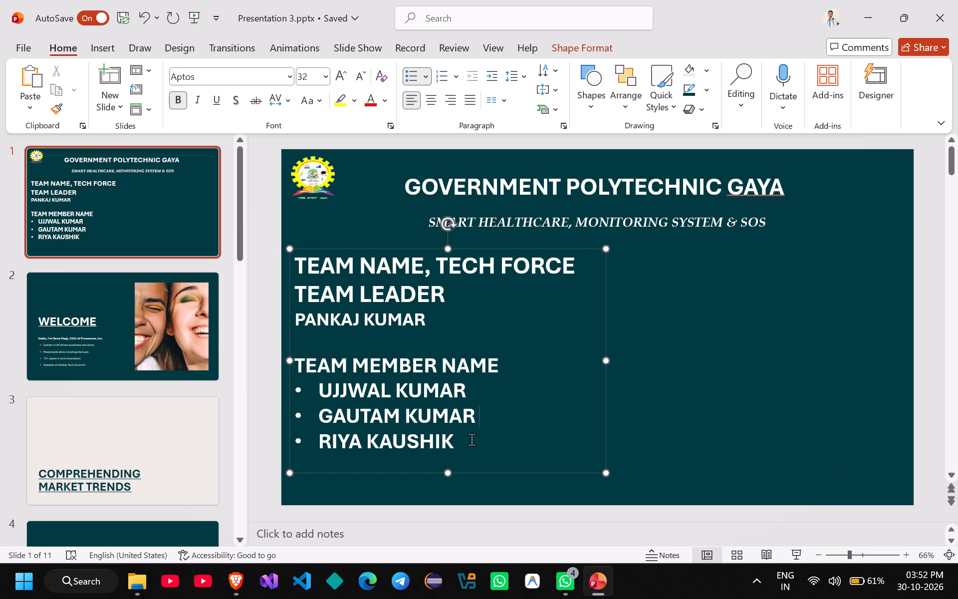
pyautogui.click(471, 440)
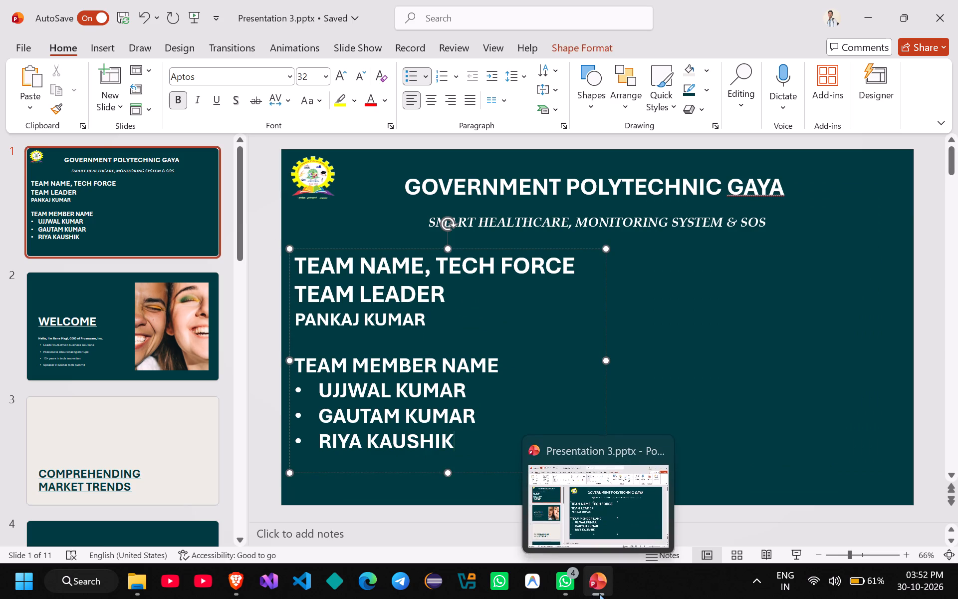
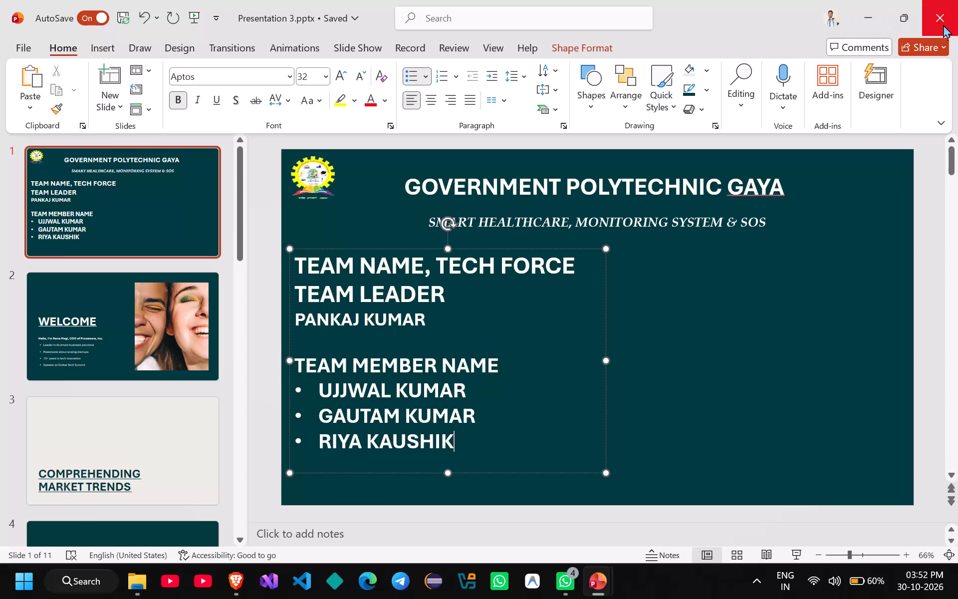
# Switch to the Tech_Force_Smart_Healthcare_Monitoring window and attempt to repair that presentation.
pyautogui.click(880, 10)
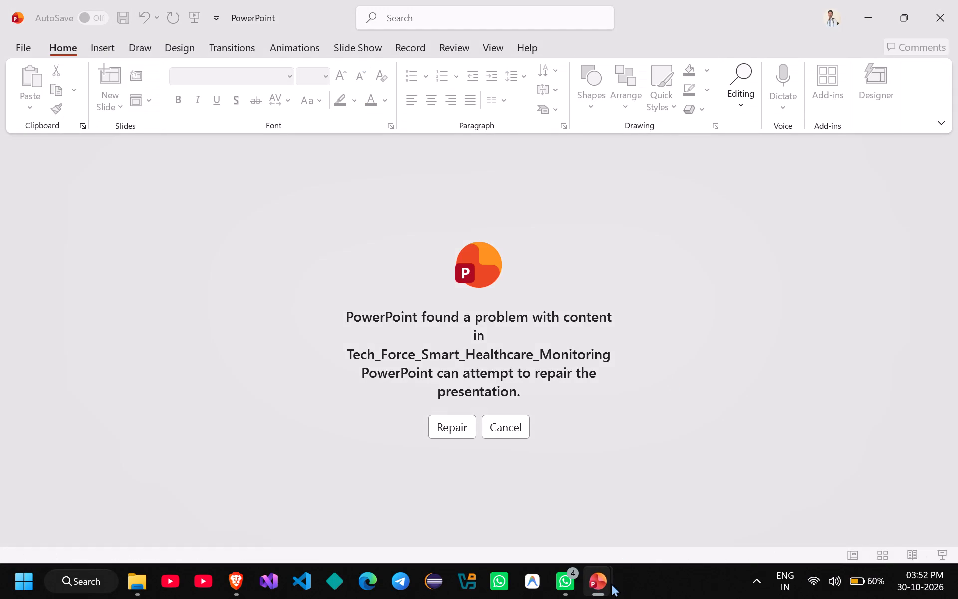
pyautogui.click(578, 486)
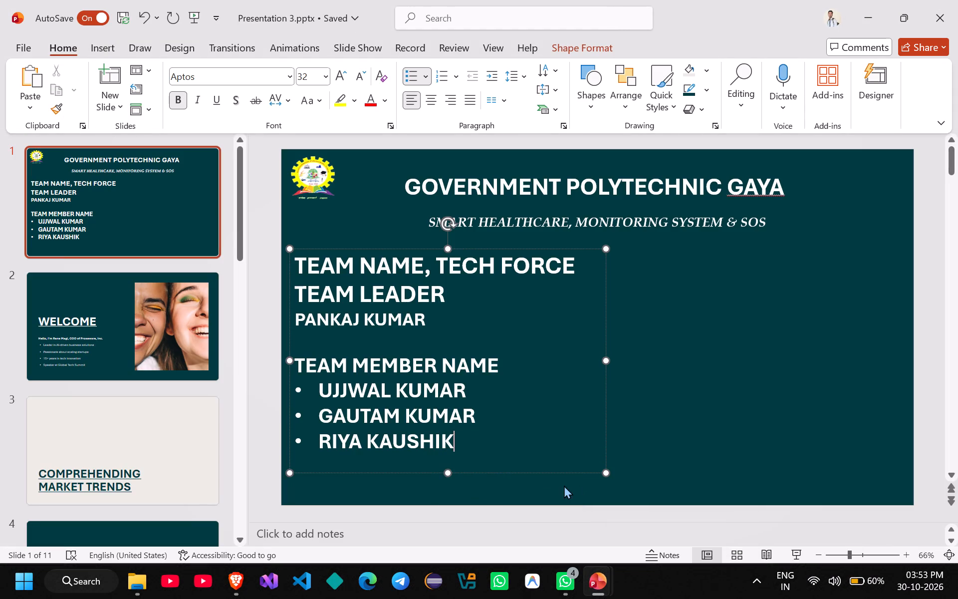
pyautogui.click(587, 585)
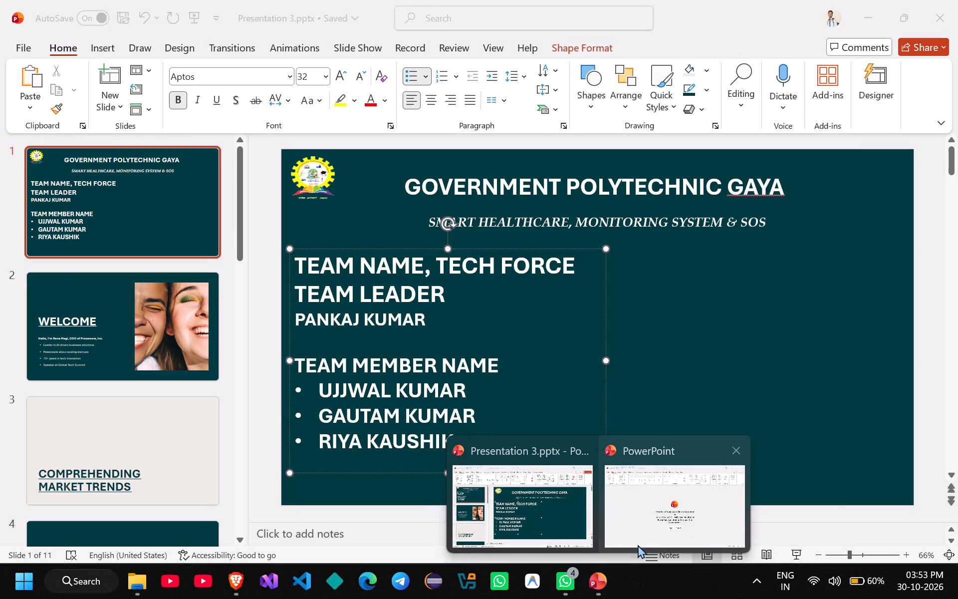
pyautogui.click(639, 544)
pyautogui.click(434, 421)
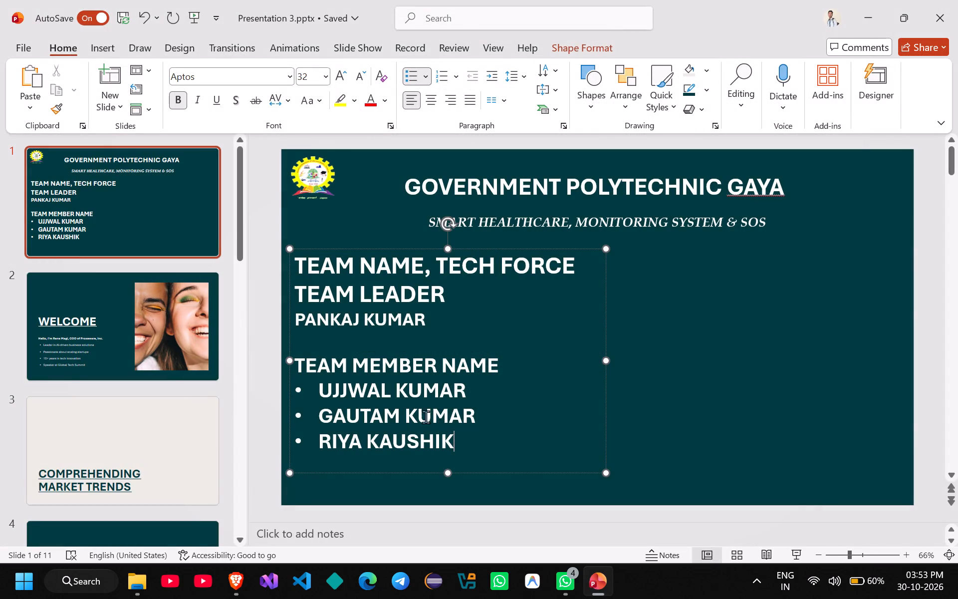
# On slide 2, move the WELCOME title box up into the upper-left corner of the slide.
pyautogui.click(123, 337)
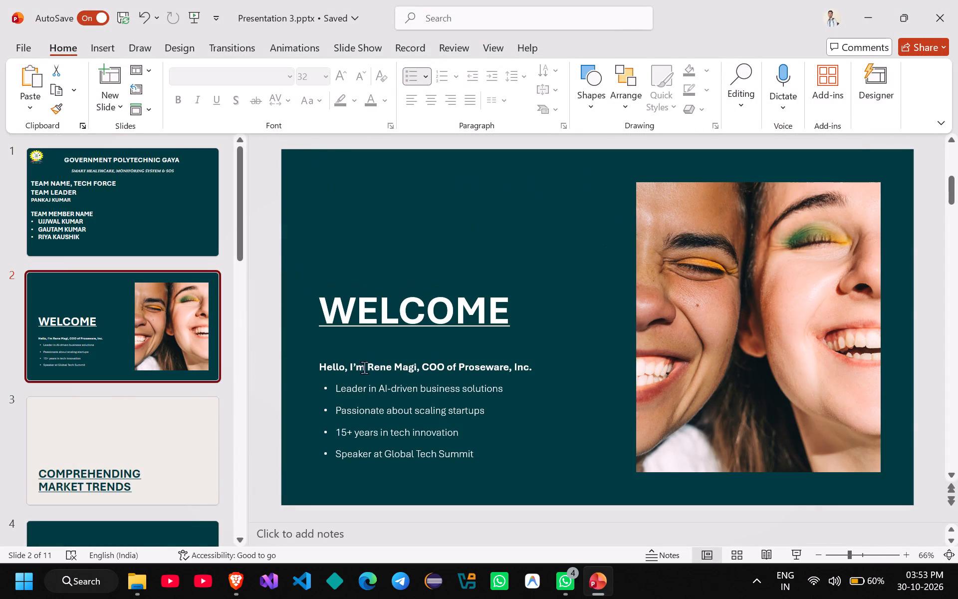
pyautogui.moveTo(527, 374); pyautogui.dragTo(462, 337)
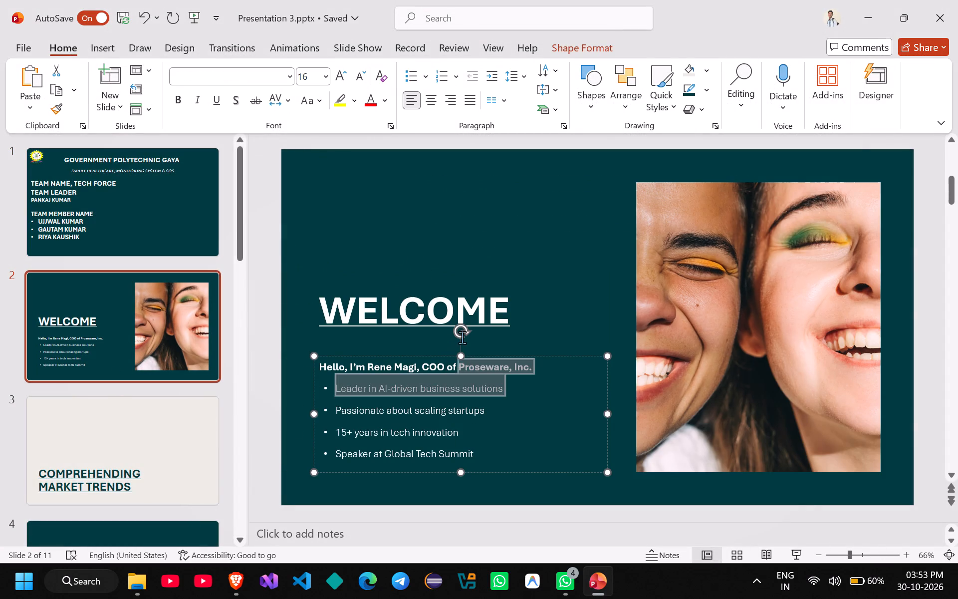
pyautogui.moveTo(462, 337); pyautogui.dragTo(455, 261)
pyautogui.moveTo(455, 261); pyautogui.dragTo(273, 325)
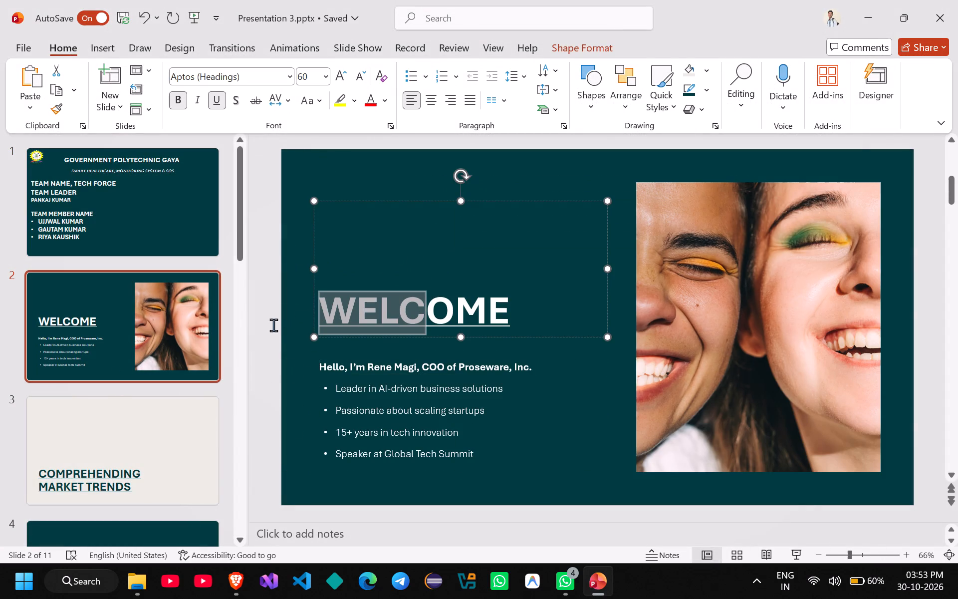
pyautogui.moveTo(273, 325); pyautogui.dragTo(305, 321)
pyautogui.click(305, 321)
pyautogui.moveTo(314, 301); pyautogui.dragTo(401, 329)
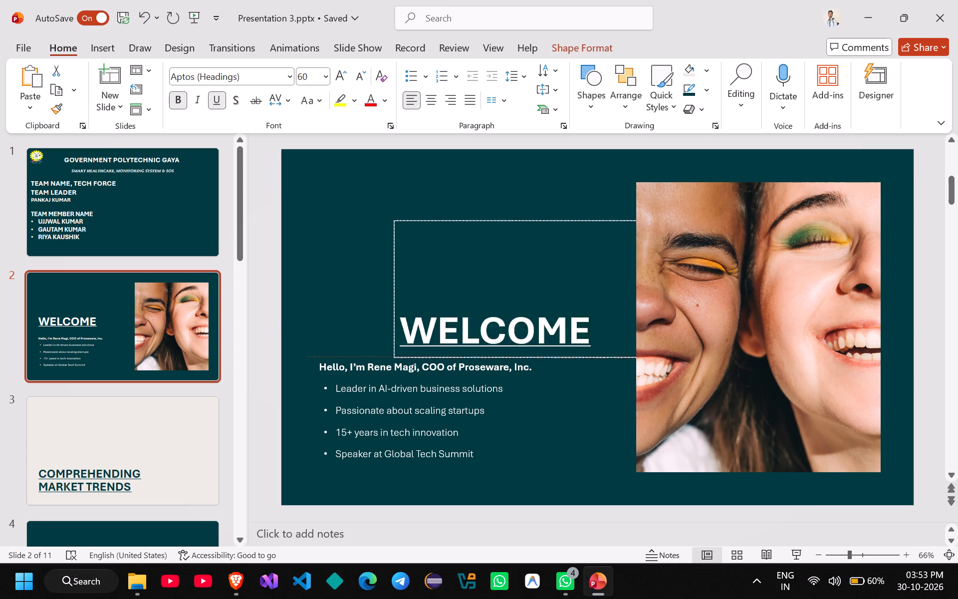
pyautogui.moveTo(401, 329); pyautogui.dragTo(285, 238)
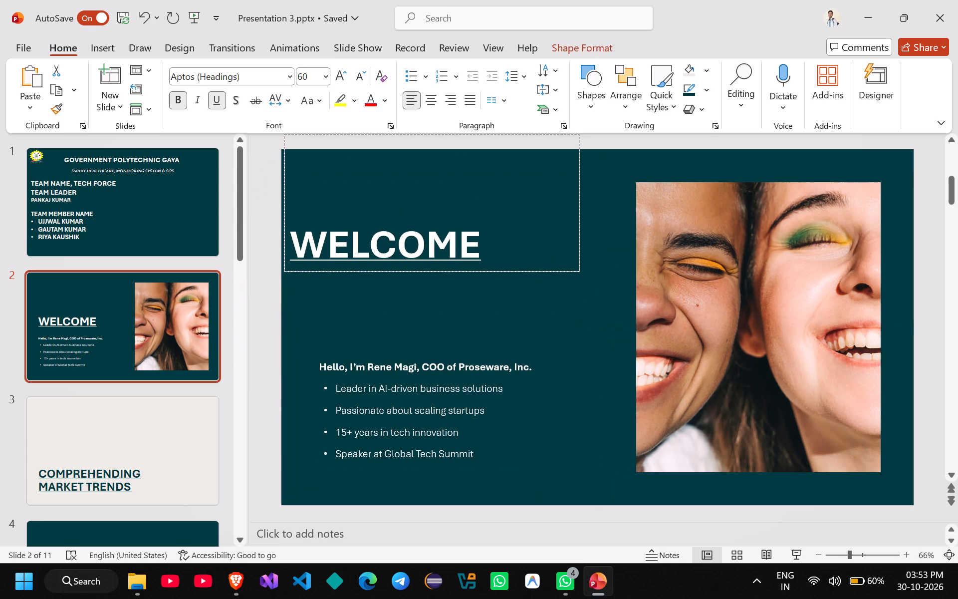
pyautogui.moveTo(285, 238); pyautogui.dragTo(286, 253)
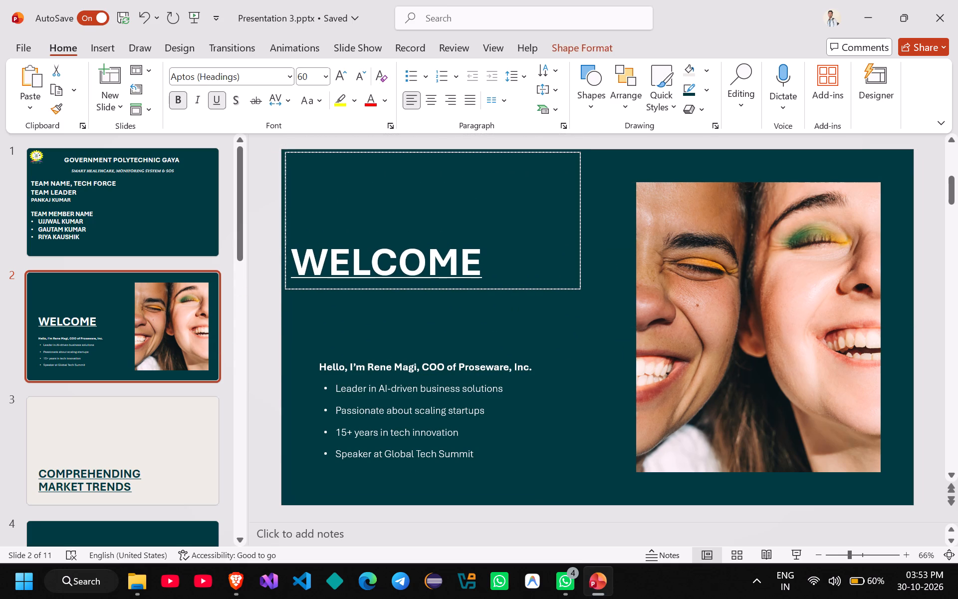
pyautogui.moveTo(286, 253); pyautogui.dragTo(285, 253)
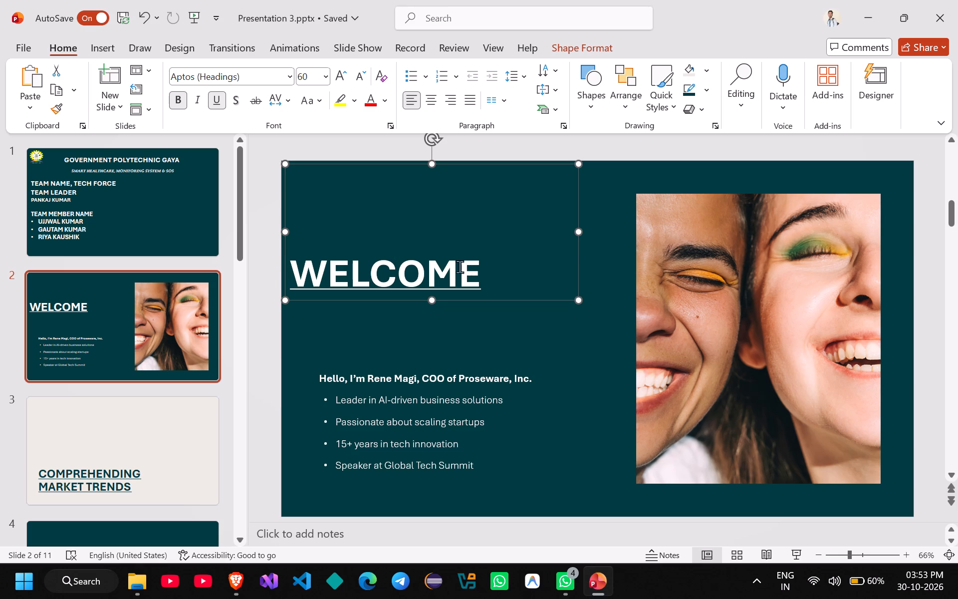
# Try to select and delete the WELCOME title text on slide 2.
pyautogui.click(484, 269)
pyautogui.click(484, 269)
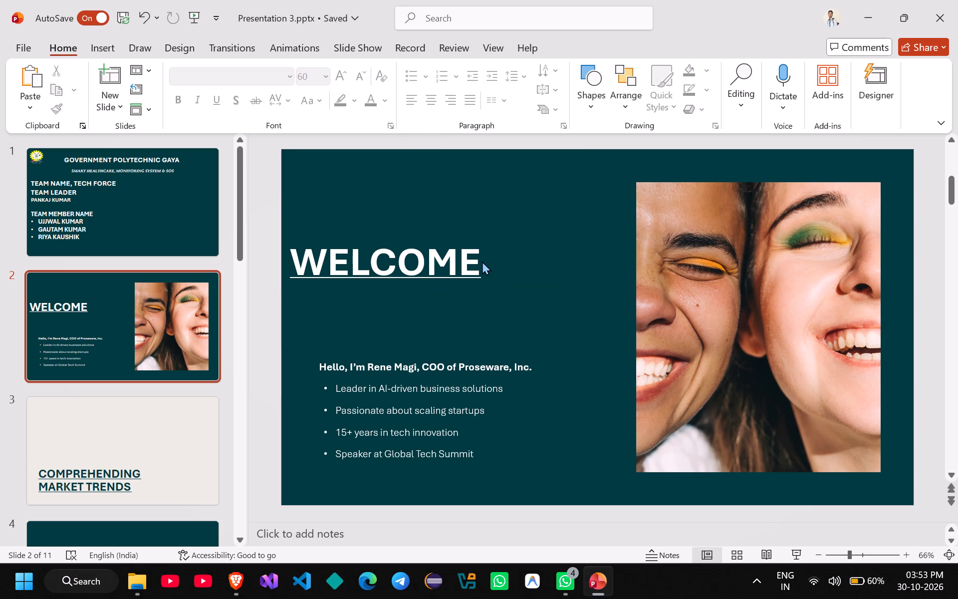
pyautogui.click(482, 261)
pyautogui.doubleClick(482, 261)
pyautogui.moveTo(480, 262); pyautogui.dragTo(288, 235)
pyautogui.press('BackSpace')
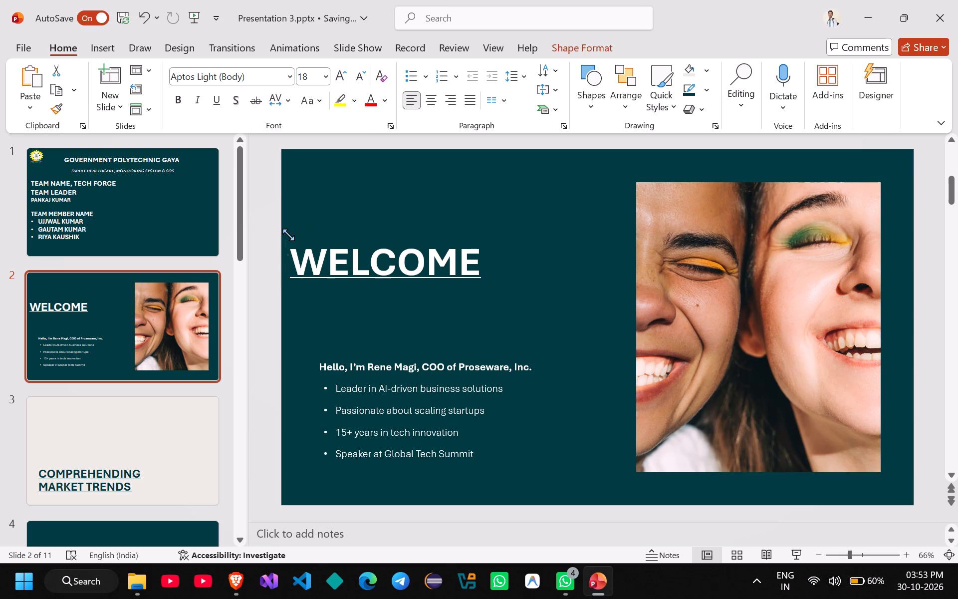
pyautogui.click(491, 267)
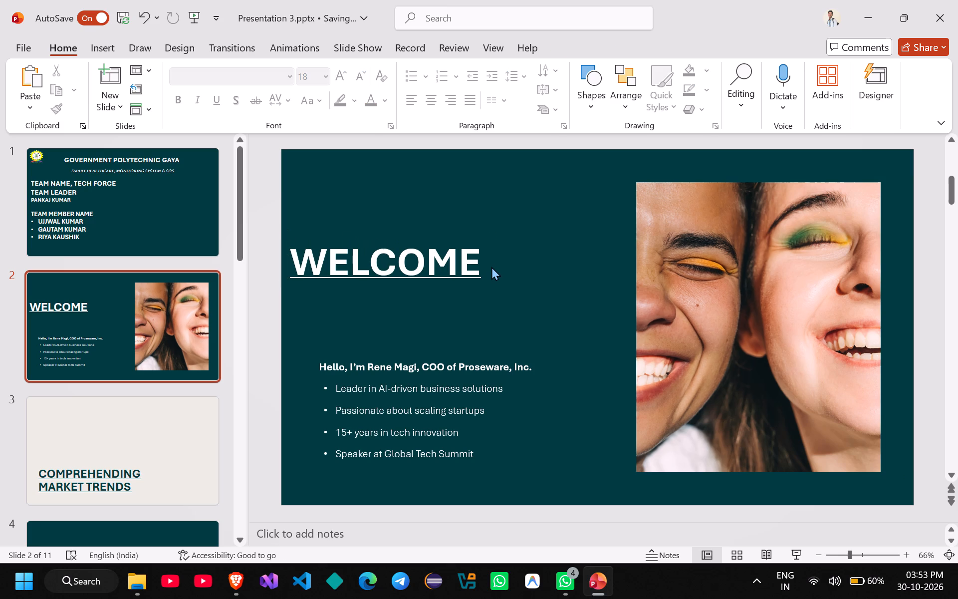
# Widen the WELCOME title box so that it spans almost the full width of slide 2.
pyautogui.click(479, 259)
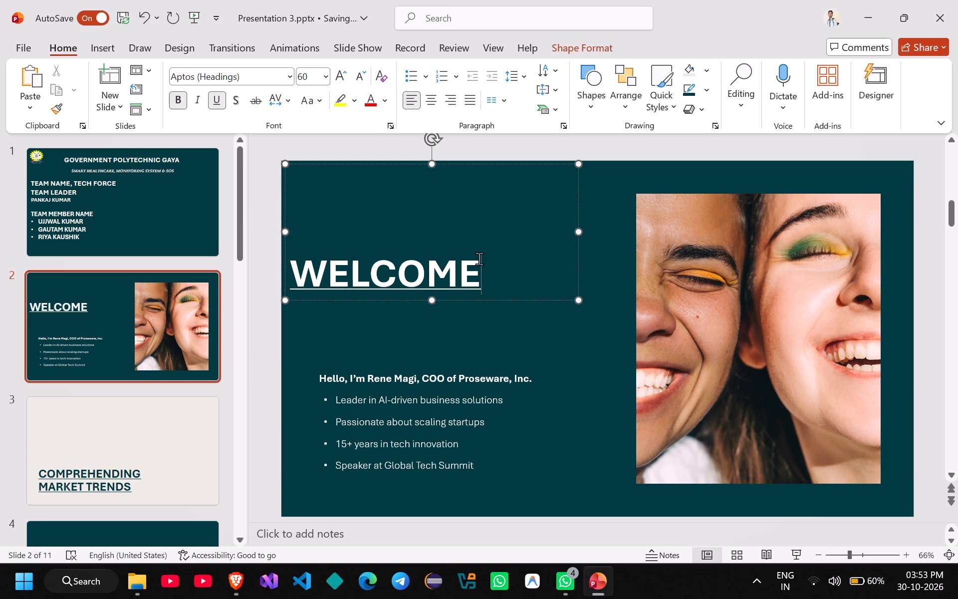
pyautogui.moveTo(580, 231); pyautogui.dragTo(710, 232)
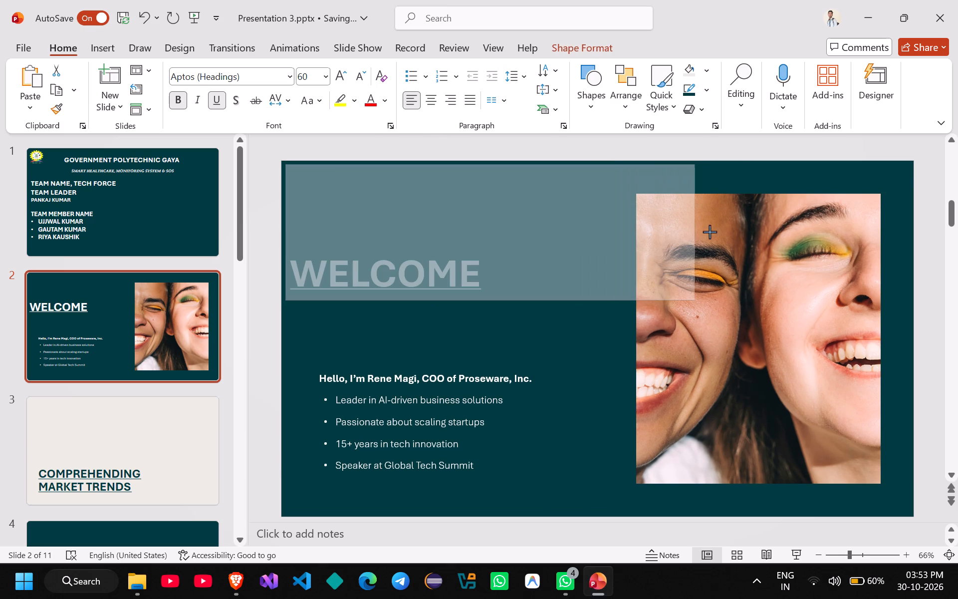
pyautogui.moveTo(710, 232); pyautogui.dragTo(908, 229)
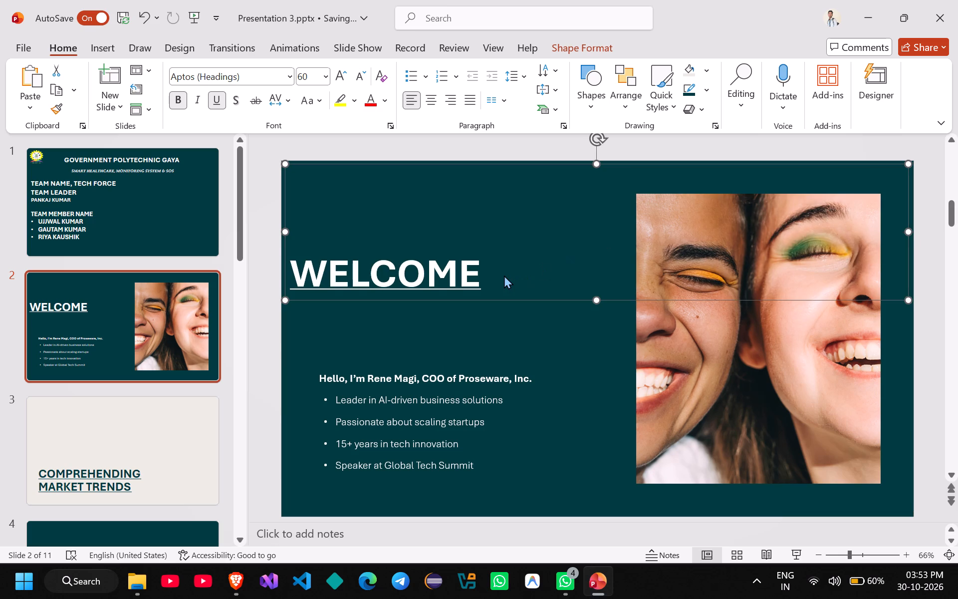
# Delete the whole word WELCOME from slide 2's title box.
pyautogui.click(501, 275)
pyautogui.click(487, 262)
pyautogui.moveTo(487, 262); pyautogui.dragTo(473, 252)
pyautogui.click(473, 252)
pyautogui.press('BackSpace')
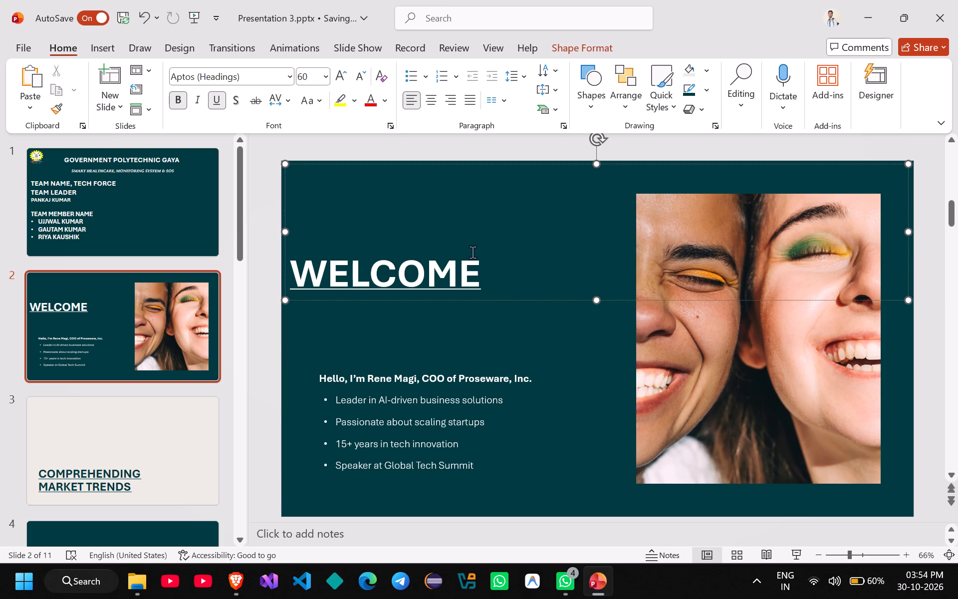
pyautogui.press('BackSpace')
pyautogui.press('BackSpace')
pyautogui.press('BackSpace')
pyautogui.press('BackSpace')
pyautogui.press('BackSpace')
pyautogui.press('BackSpace')
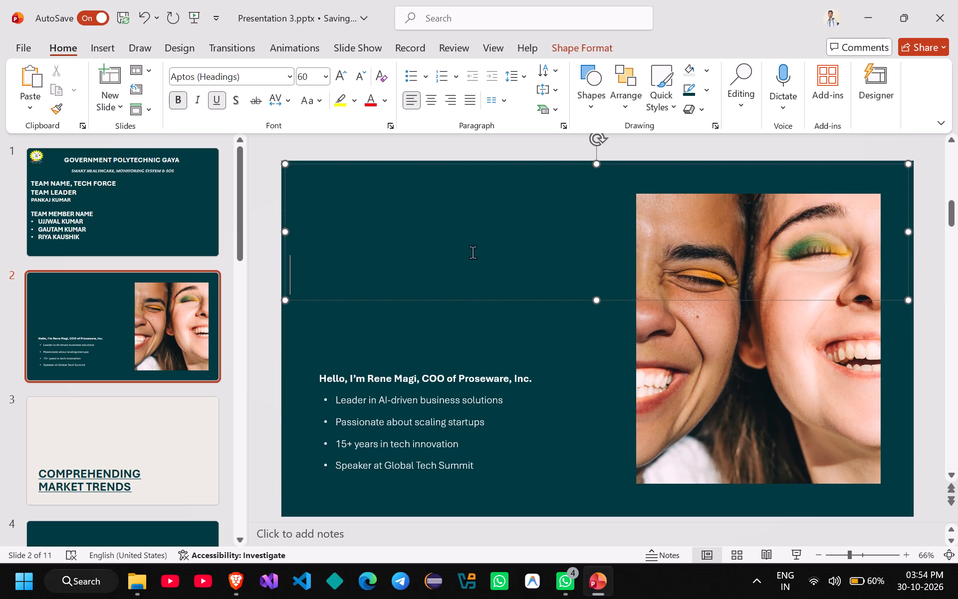
# Shorten the empty title box from its lower edge to about half its height.
pyautogui.click(297, 186)
pyautogui.moveTo(599, 300); pyautogui.dragTo(601, 239)
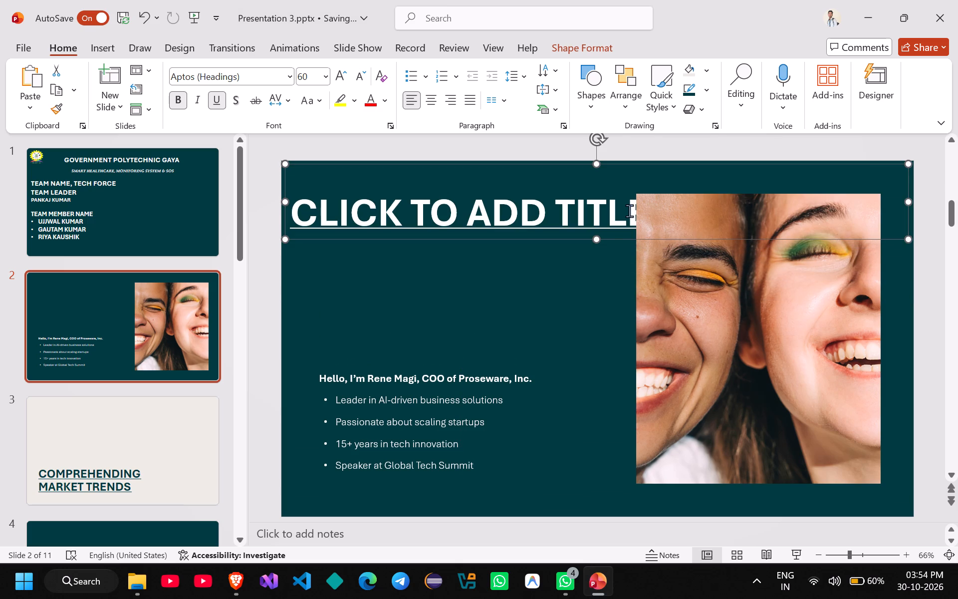
# Cut the photo of the two smiling faces from slide 2.
pyautogui.click(691, 277)
pyautogui.click(691, 277)
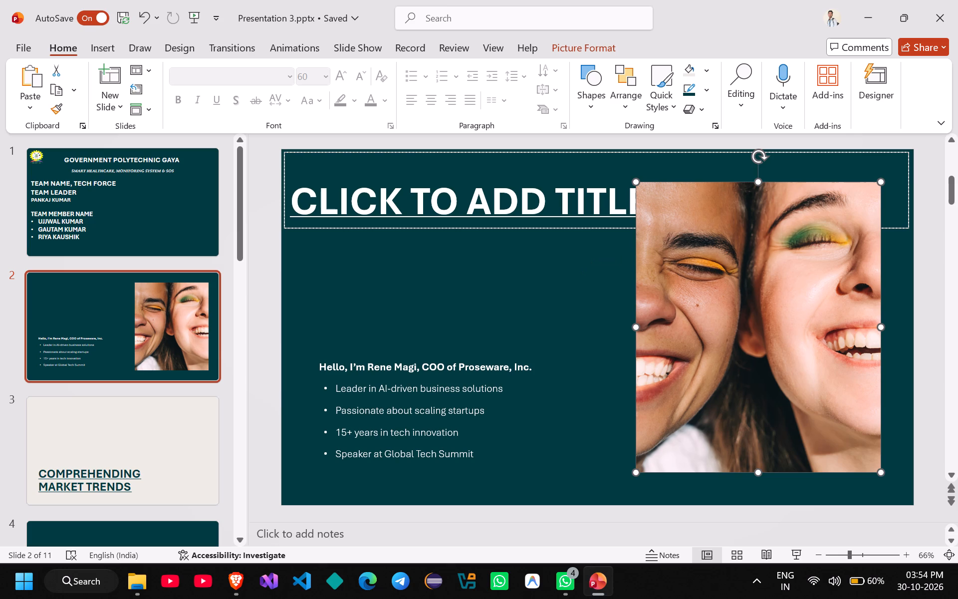
pyautogui.click(713, 288)
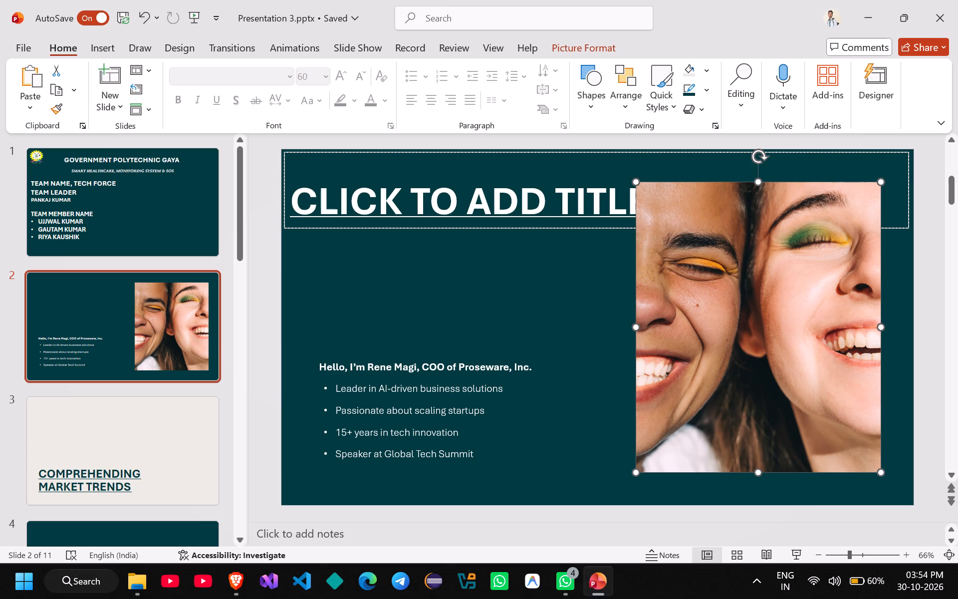
pyautogui.click(713, 288)
pyautogui.click(713, 288)
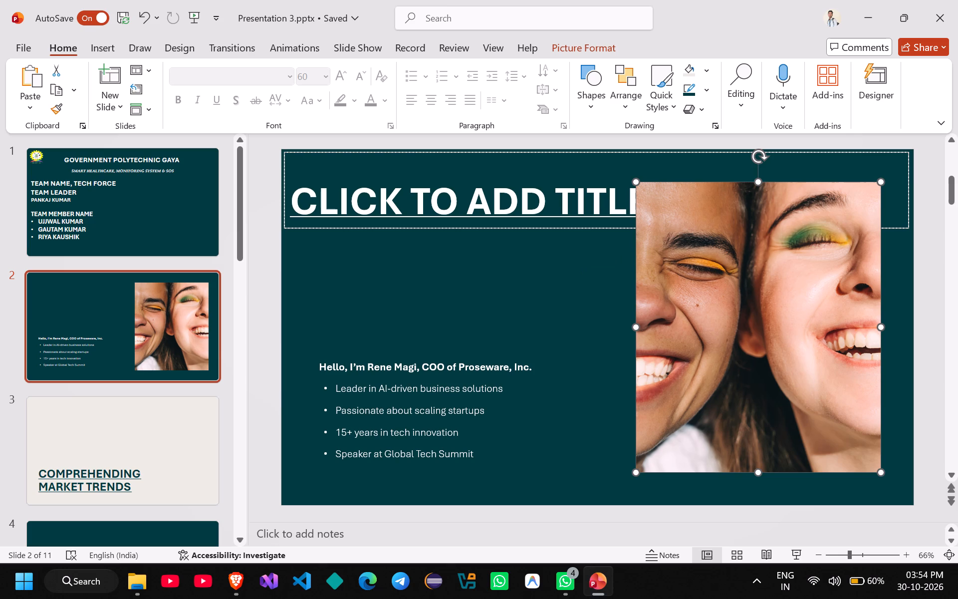
pyautogui.rightClick(713, 288)
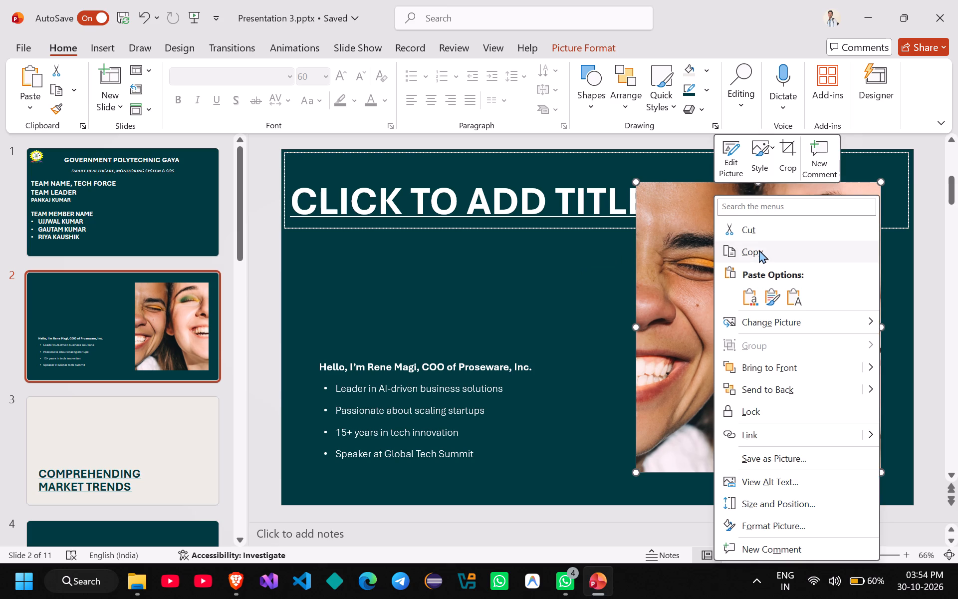
pyautogui.click(756, 234)
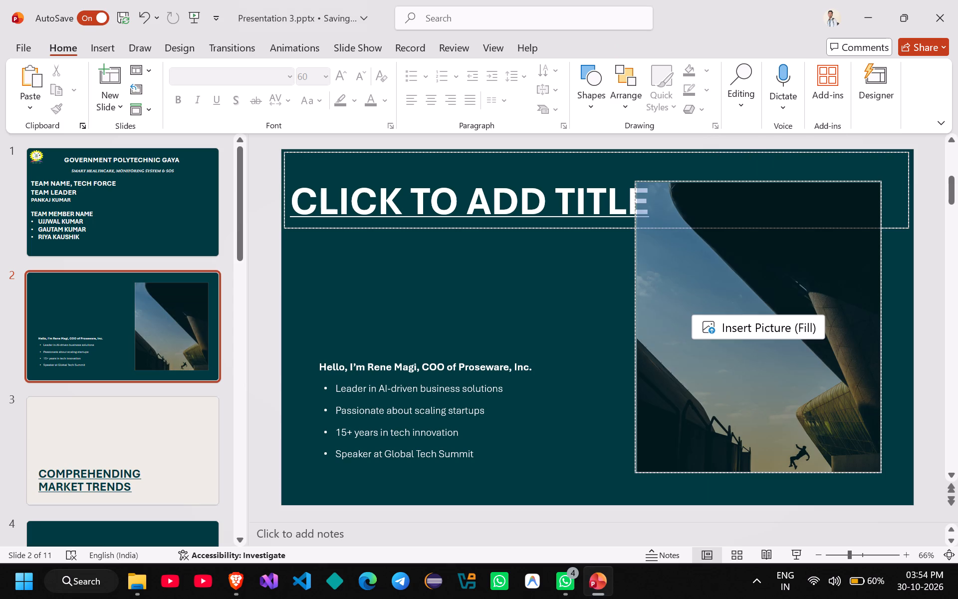
# Shrink the empty picture placeholder on slide 2 from its upper edge and cut it from the slide.
pyautogui.click(636, 326)
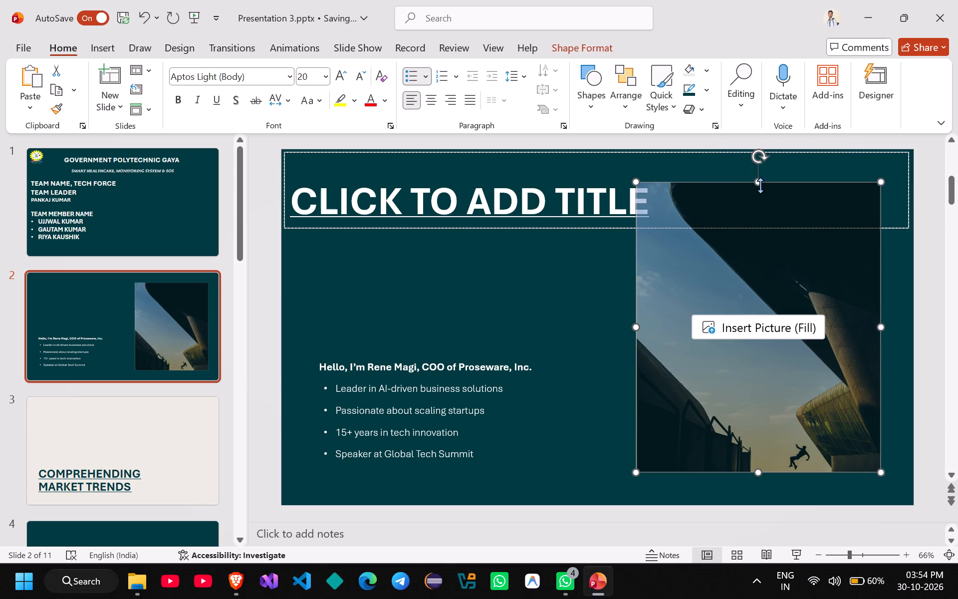
pyautogui.moveTo(760, 185); pyautogui.dragTo(772, 320)
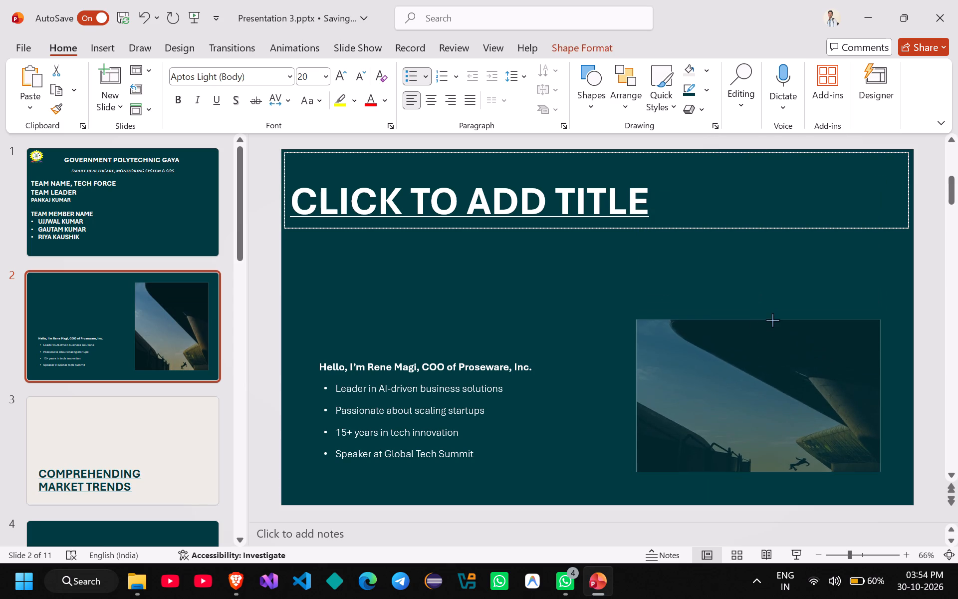
pyautogui.click(767, 350)
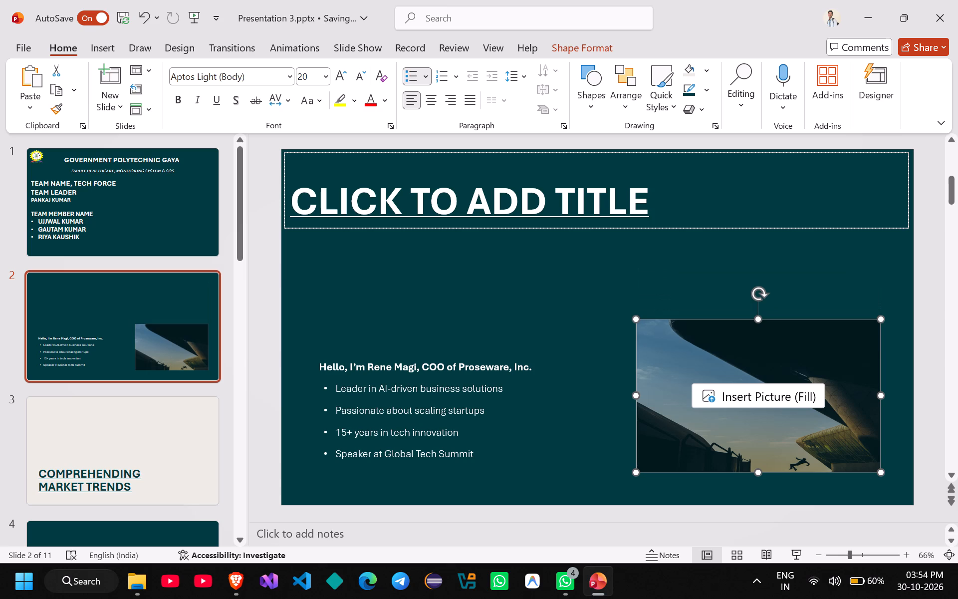
pyautogui.rightClick(767, 350)
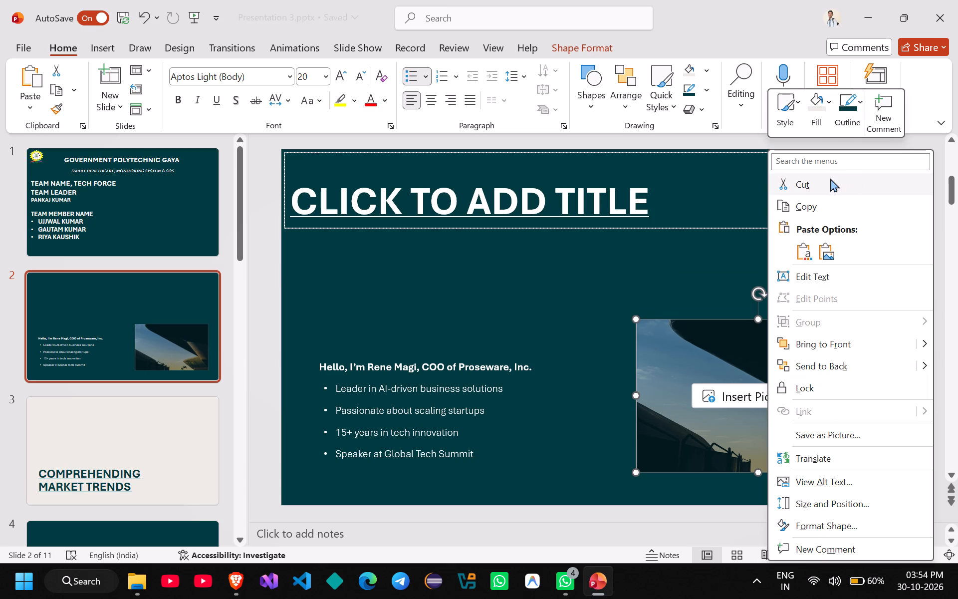
pyautogui.click(830, 178)
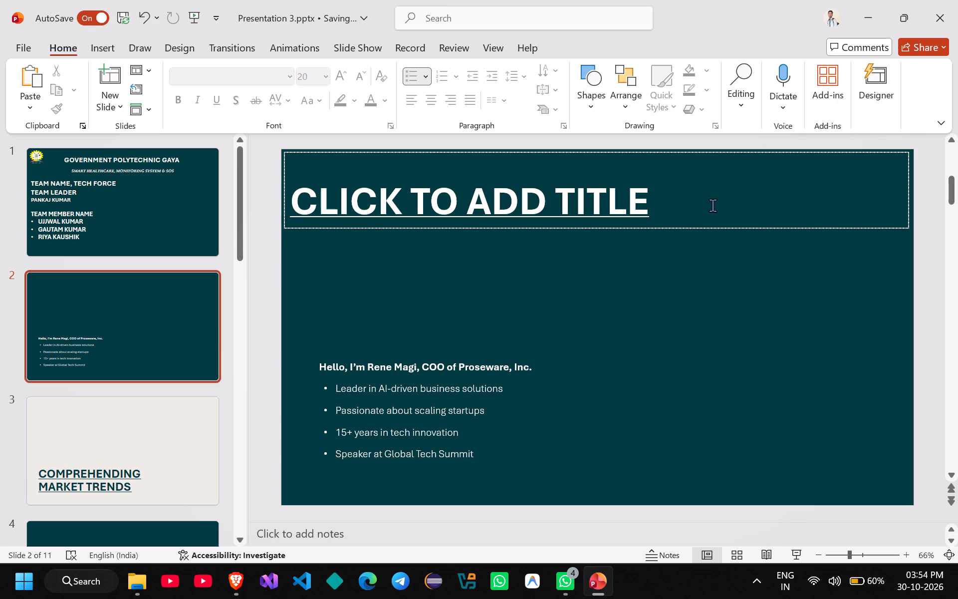
# Enter the title PROBLEM AND & NEEDS in slide 2's empty title box.
pyautogui.click(671, 213)
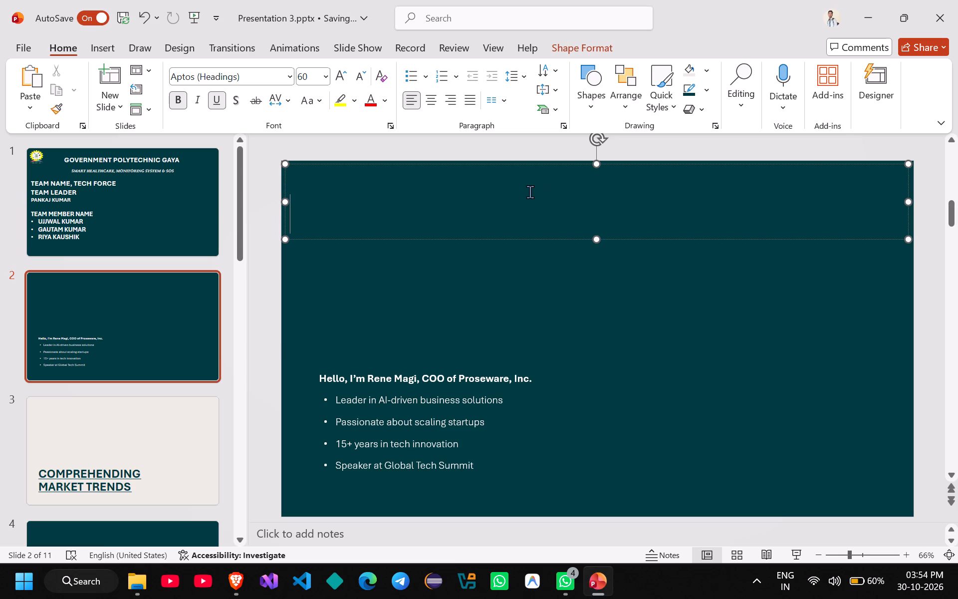
pyautogui.press('p')
pyautogui.write('RO')
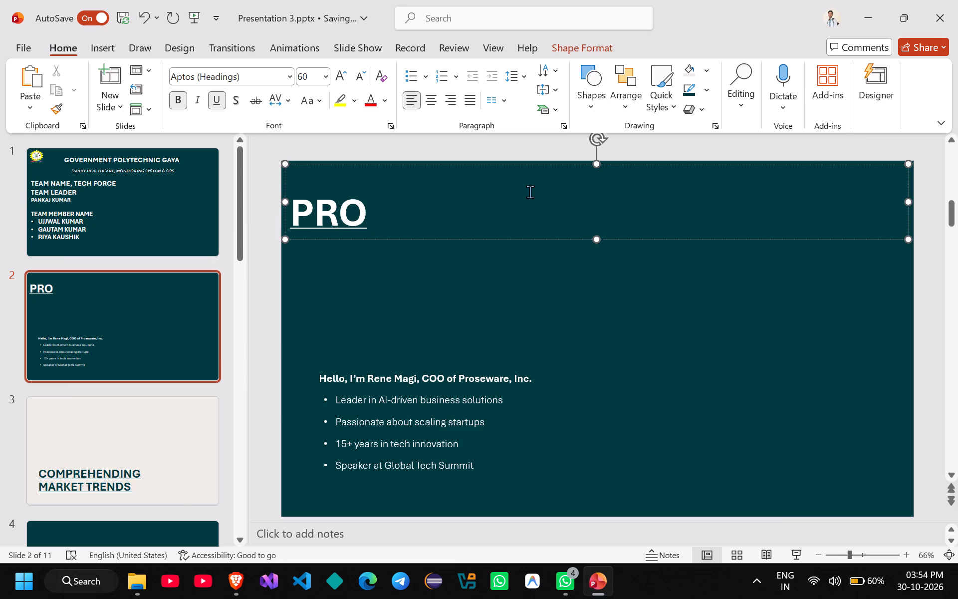
pyautogui.write('BLEM AND')
pyautogui.press('space')
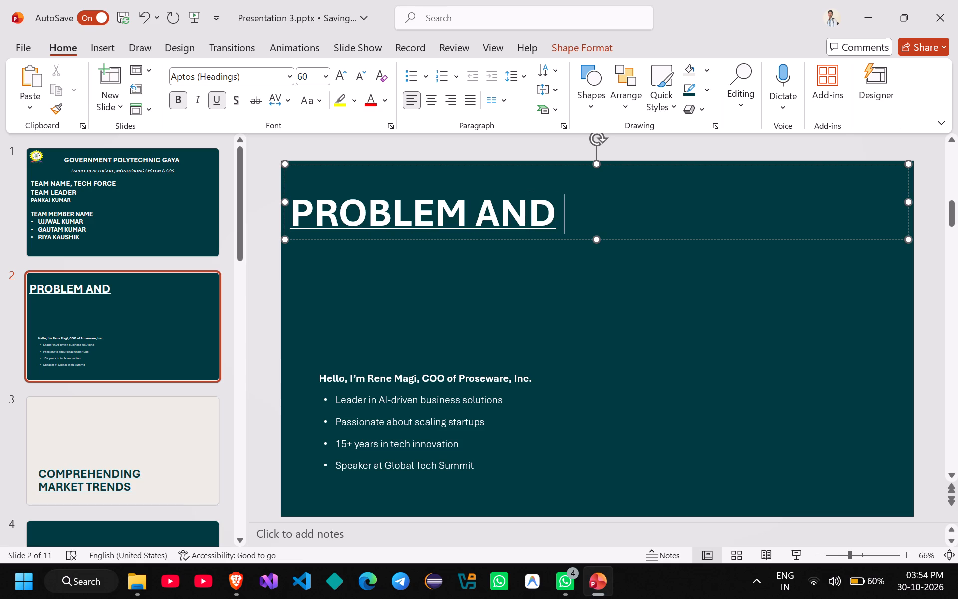
pyautogui.hotkey('shift', '$')
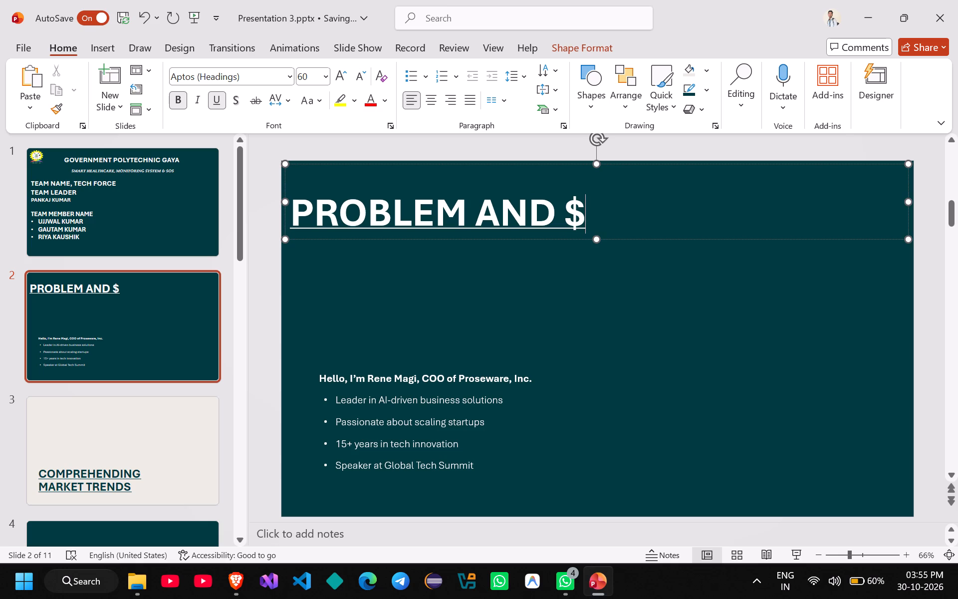
pyautogui.press('BackSpace')
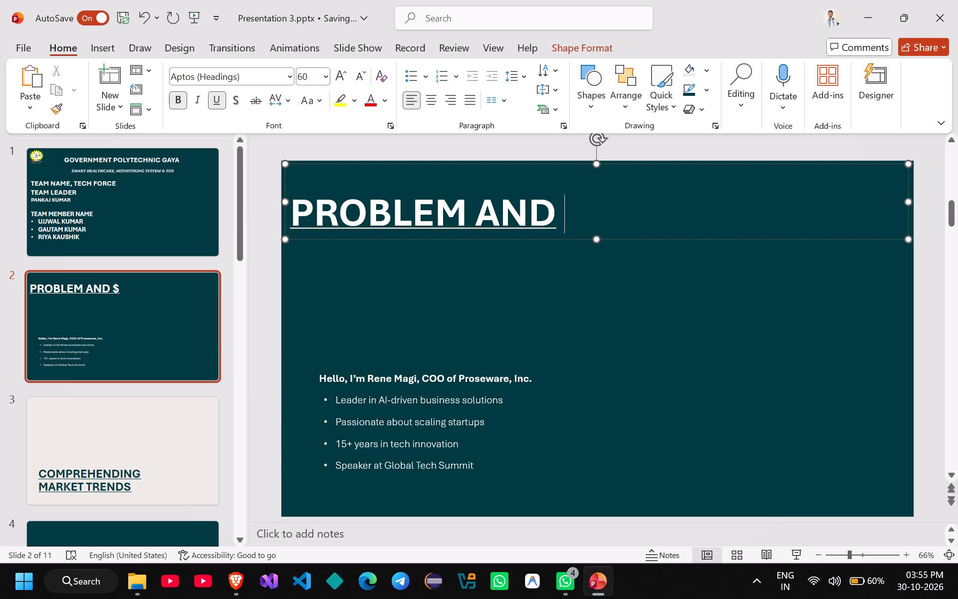
pyautogui.press('s')
pyautogui.press('BackSpace')
pyautogui.hotkey('shift', '&')
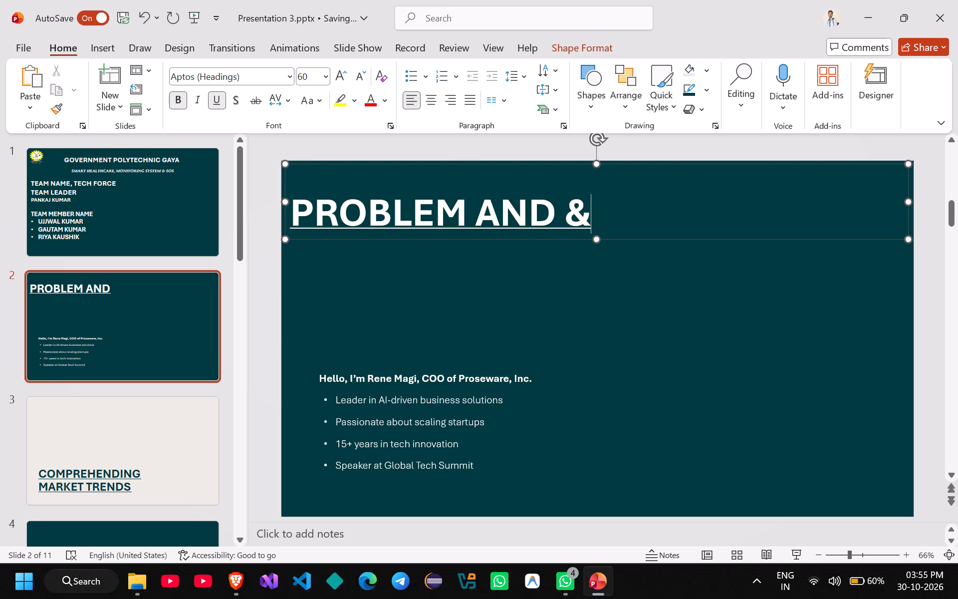
pyautogui.press('space')
pyautogui.press('n')
pyautogui.write('EEDS')
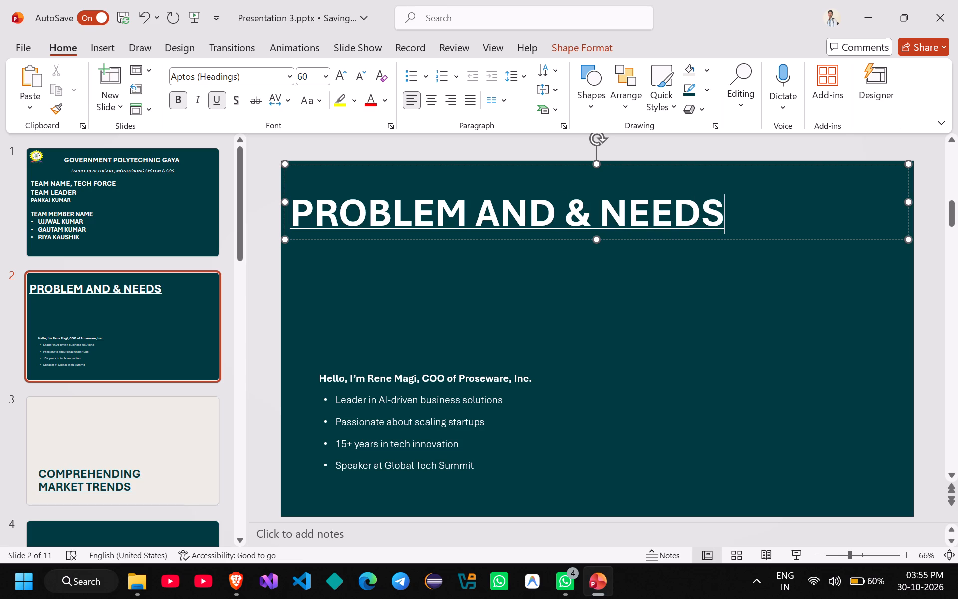
pyautogui.click(475, 260)
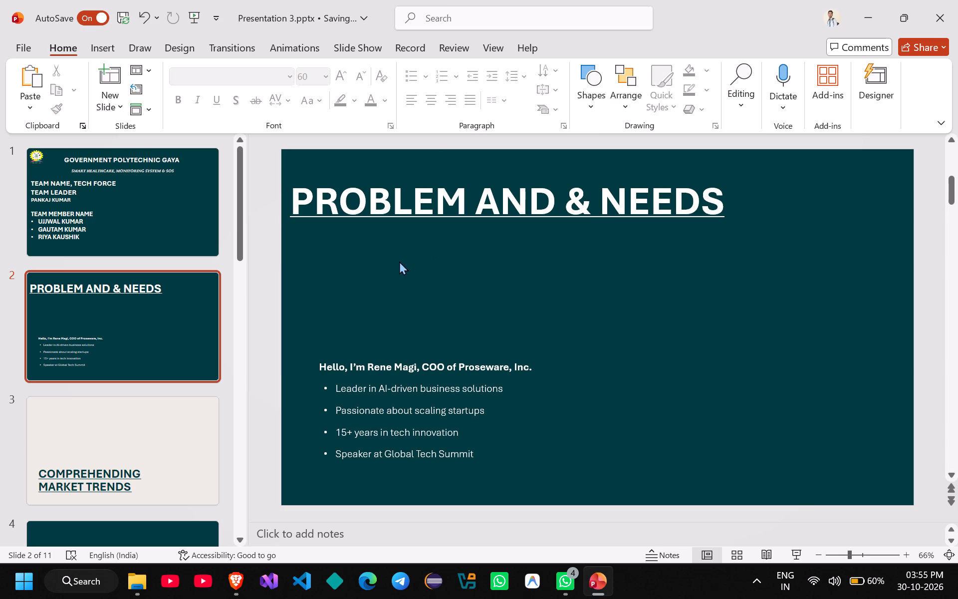
pyautogui.click(327, 257)
# Shorten slide 2's title box slightly from its lower edge so the heading sits a little higher.
pyautogui.click(735, 209)
pyautogui.click(726, 202)
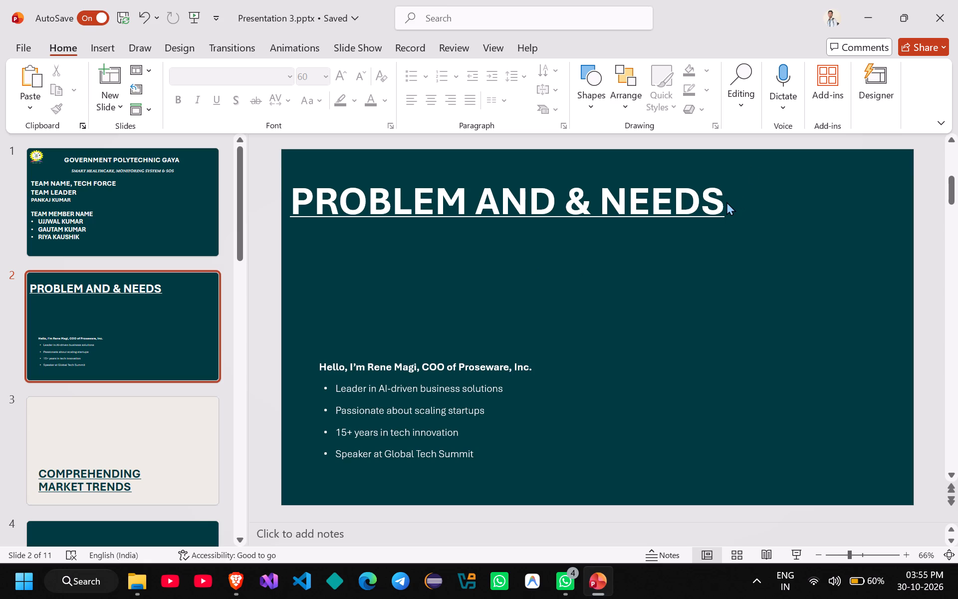
pyautogui.click(722, 200)
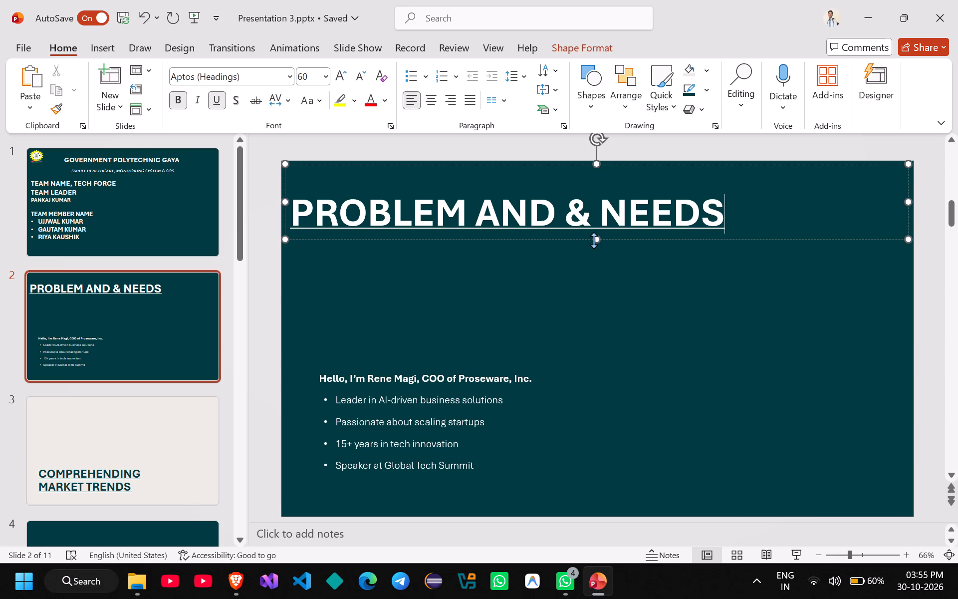
pyautogui.moveTo(598, 239); pyautogui.dragTo(583, 236)
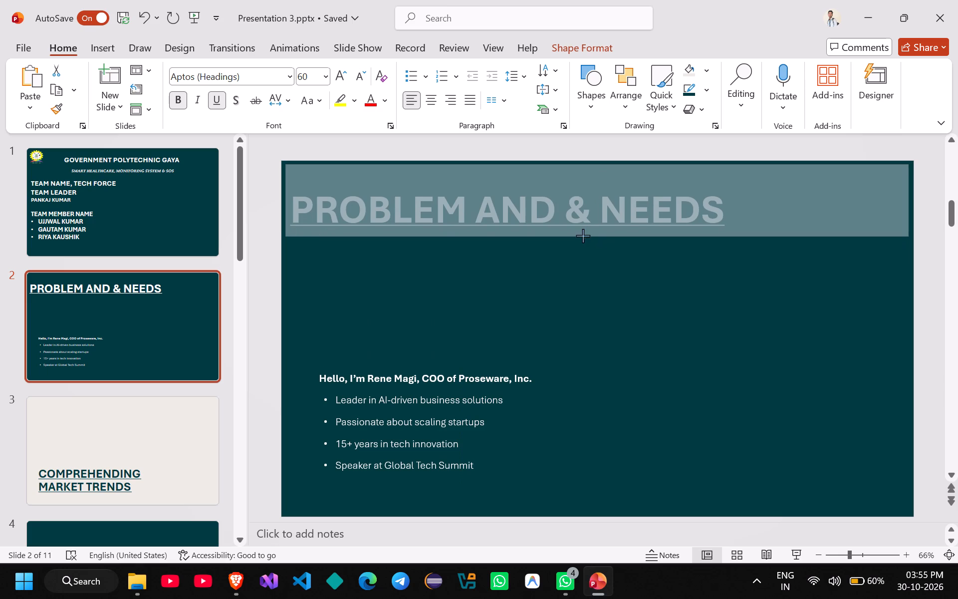
pyautogui.moveTo(583, 236); pyautogui.dragTo(581, 232)
pyautogui.click(523, 261)
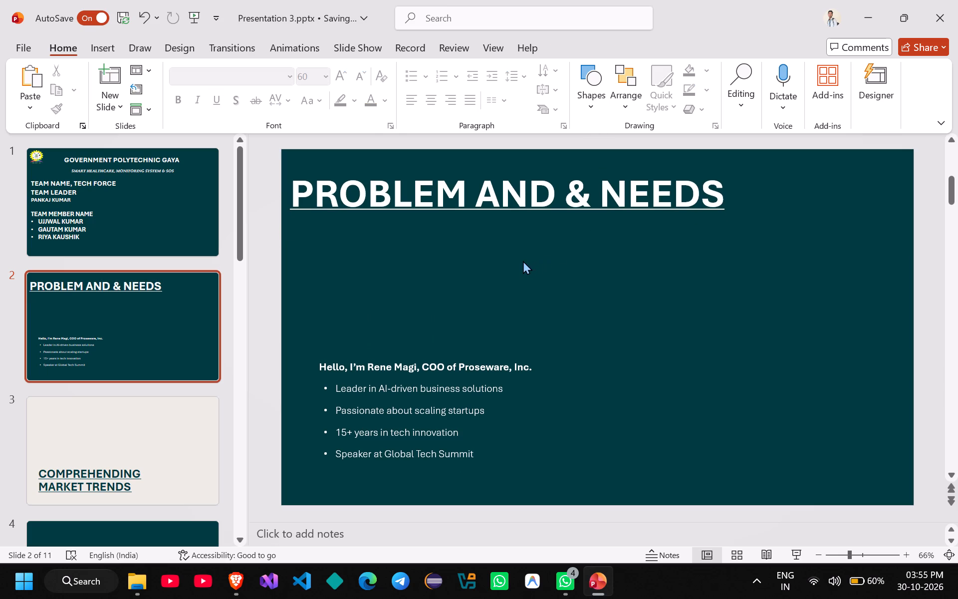
pyautogui.click(349, 258)
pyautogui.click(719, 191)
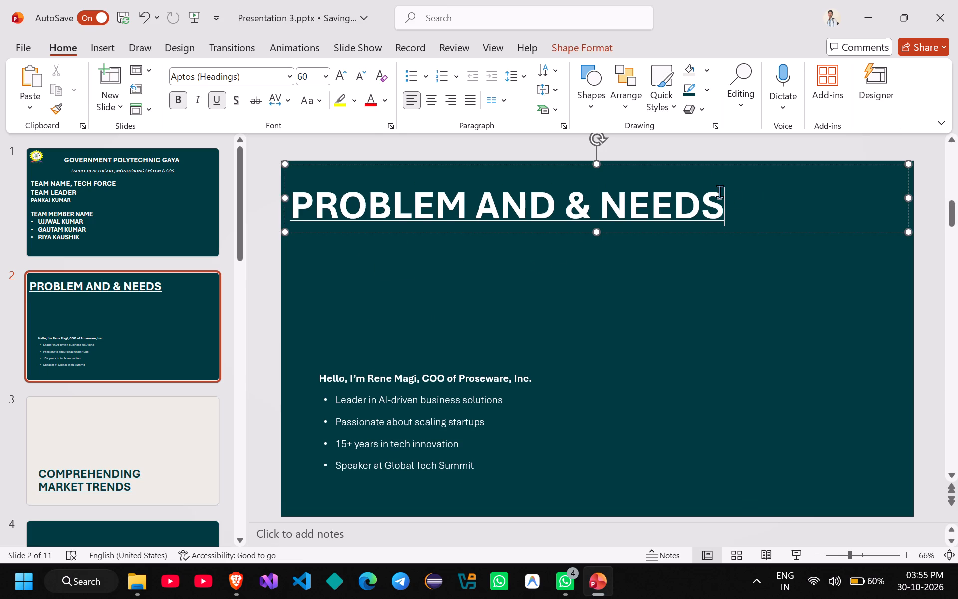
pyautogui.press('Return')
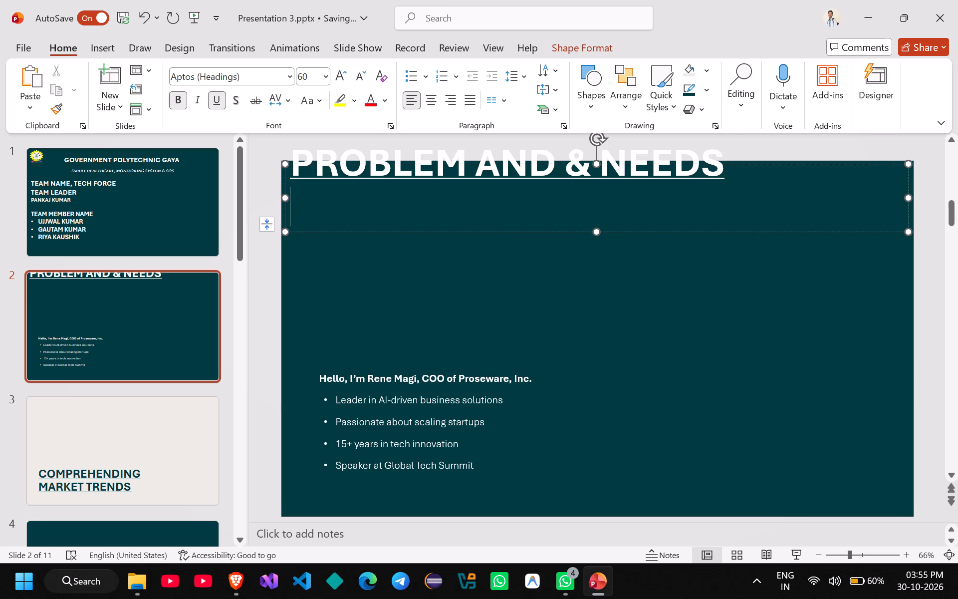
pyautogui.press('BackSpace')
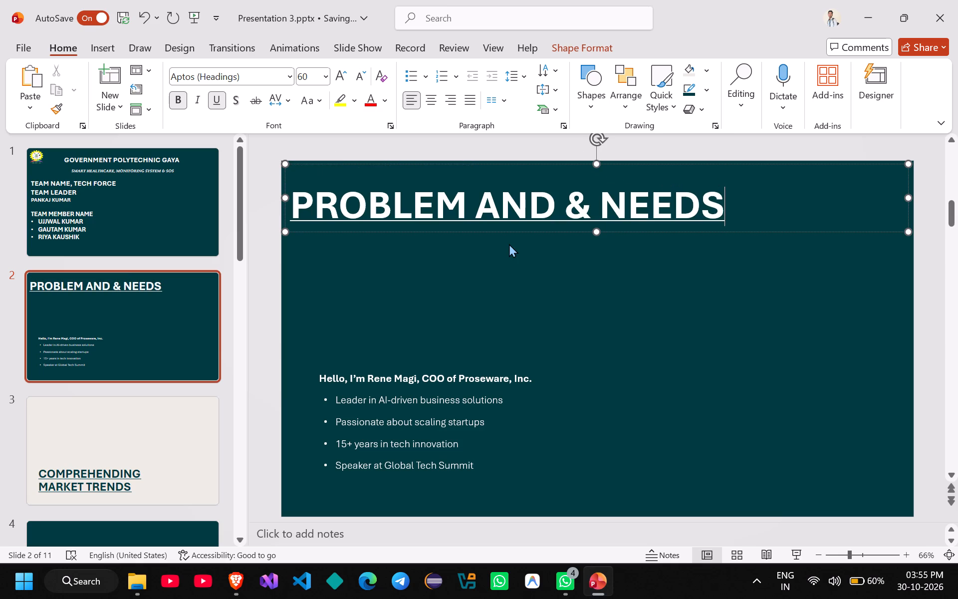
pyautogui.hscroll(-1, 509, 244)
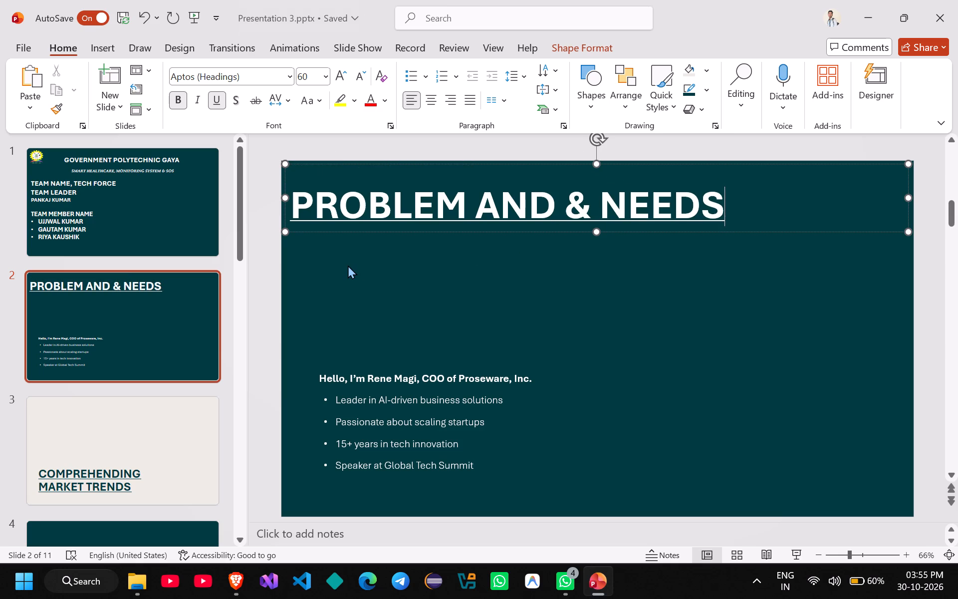
# Insert a new slide directly after slide 2.
pyautogui.click(348, 265)
pyautogui.rightClick(348, 265)
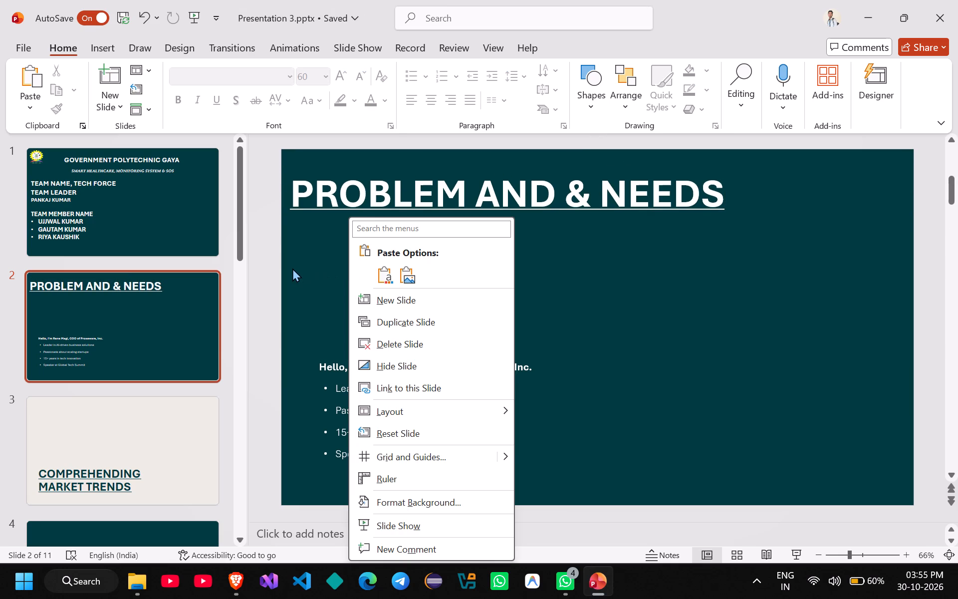
pyautogui.click(292, 268)
pyautogui.click(292, 268)
pyautogui.rightClick(292, 268)
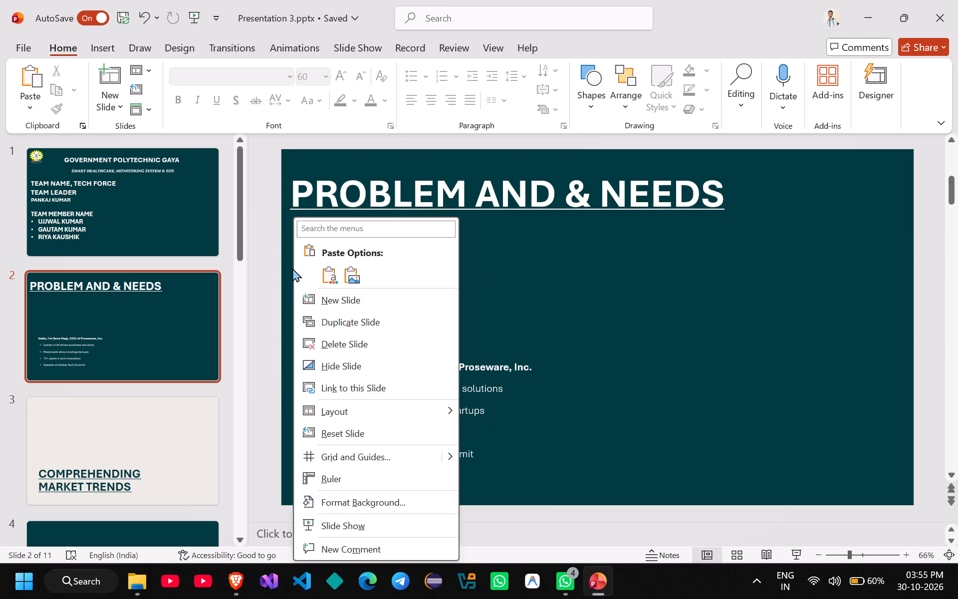
pyautogui.click(329, 293)
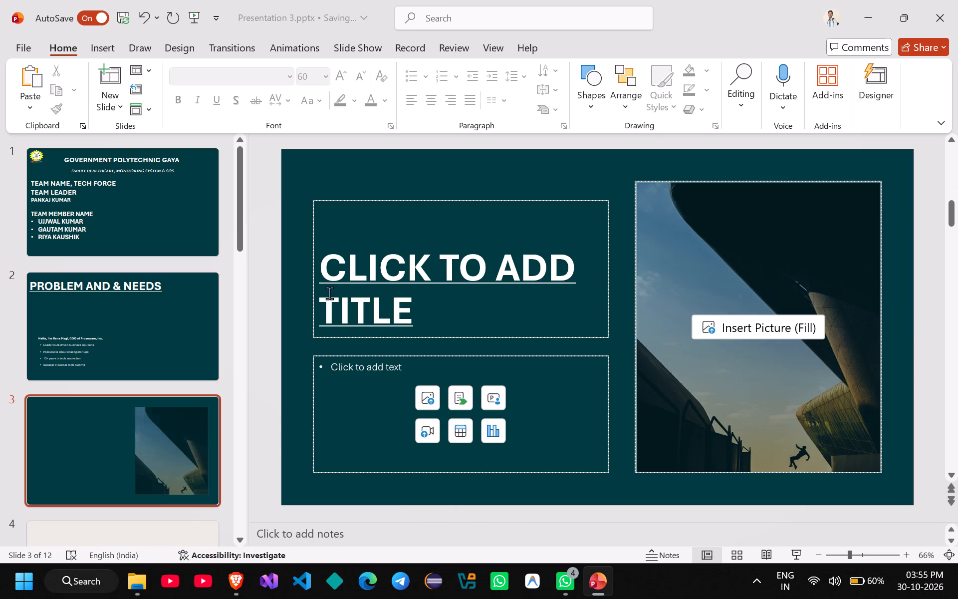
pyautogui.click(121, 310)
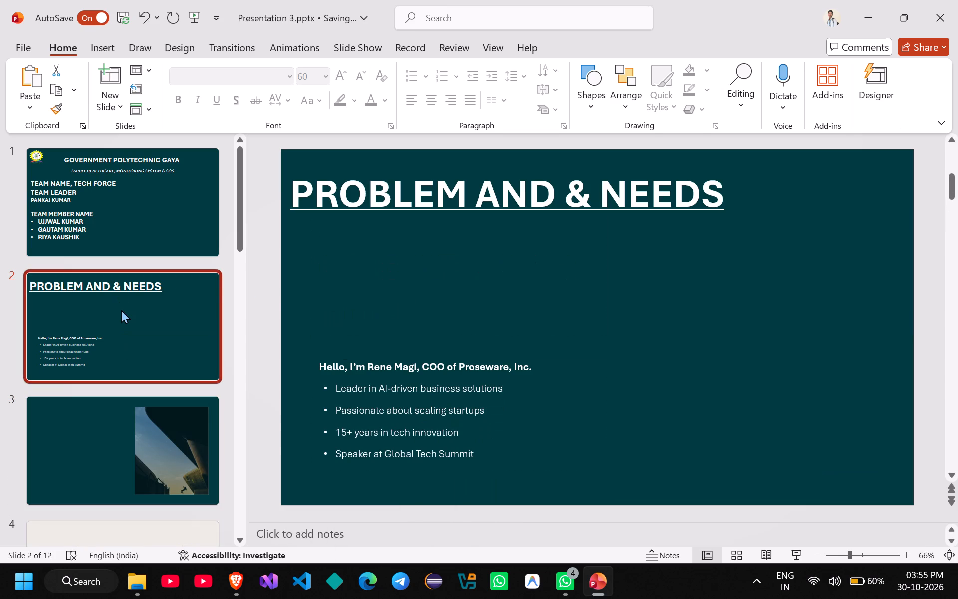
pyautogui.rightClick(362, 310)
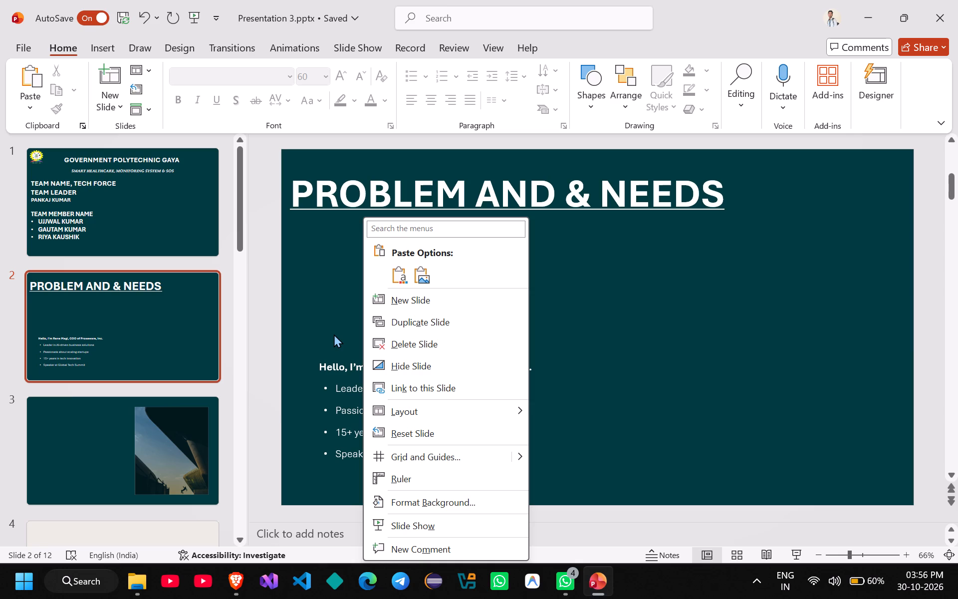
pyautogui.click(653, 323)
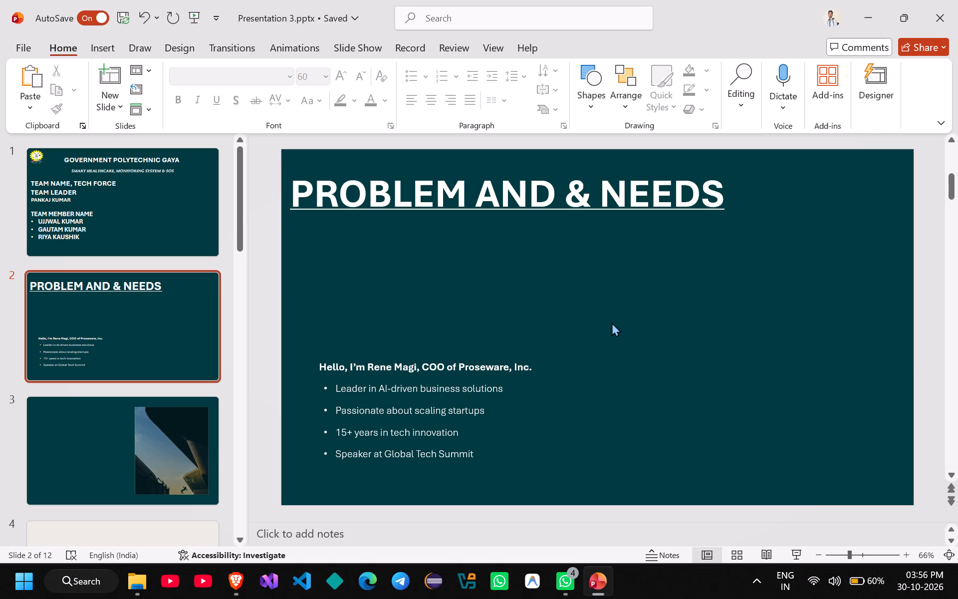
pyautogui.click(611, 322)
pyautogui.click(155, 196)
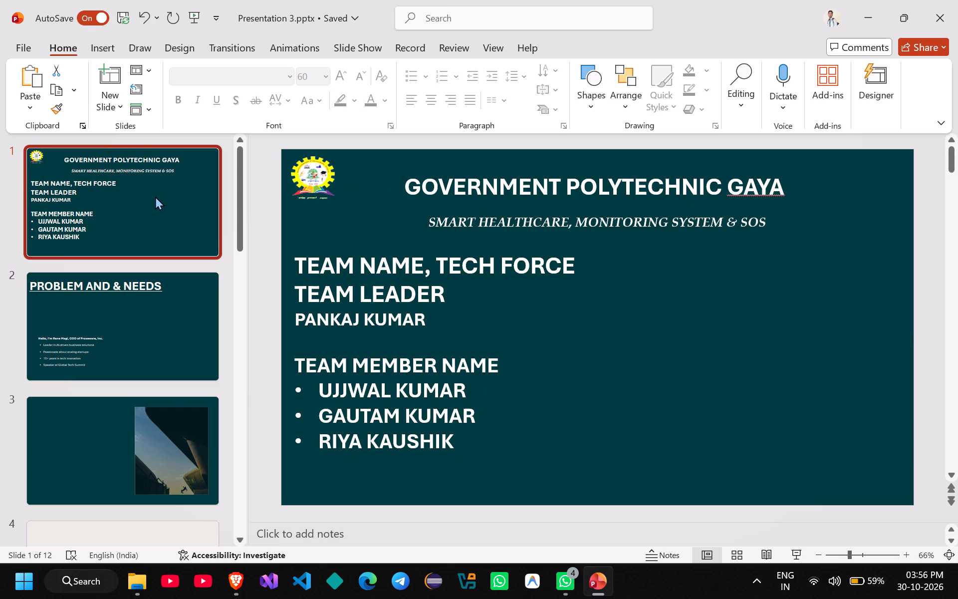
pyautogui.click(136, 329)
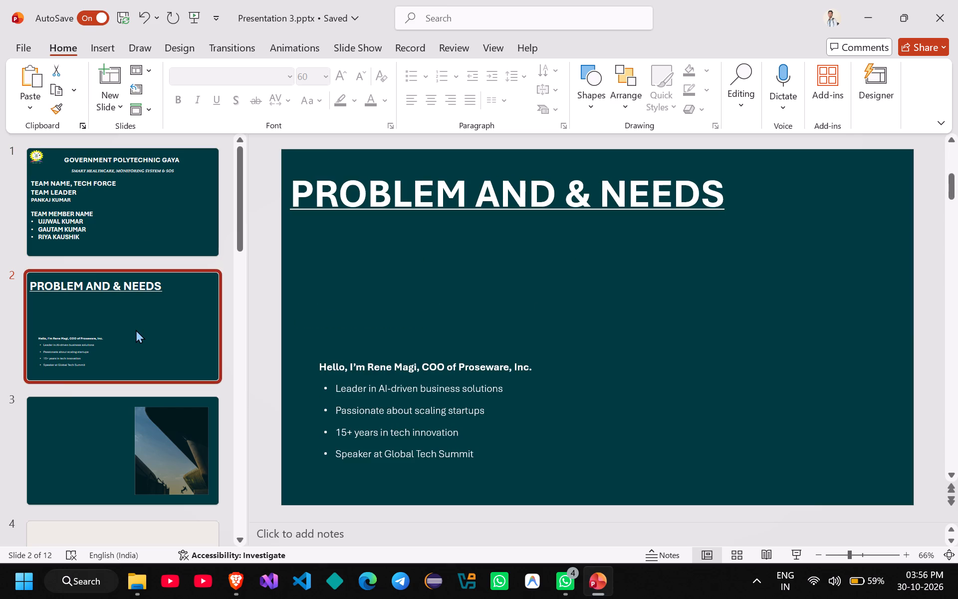
# Set the font size of the three bulleted team member names on slide 1 to 28.
pyautogui.click(118, 189)
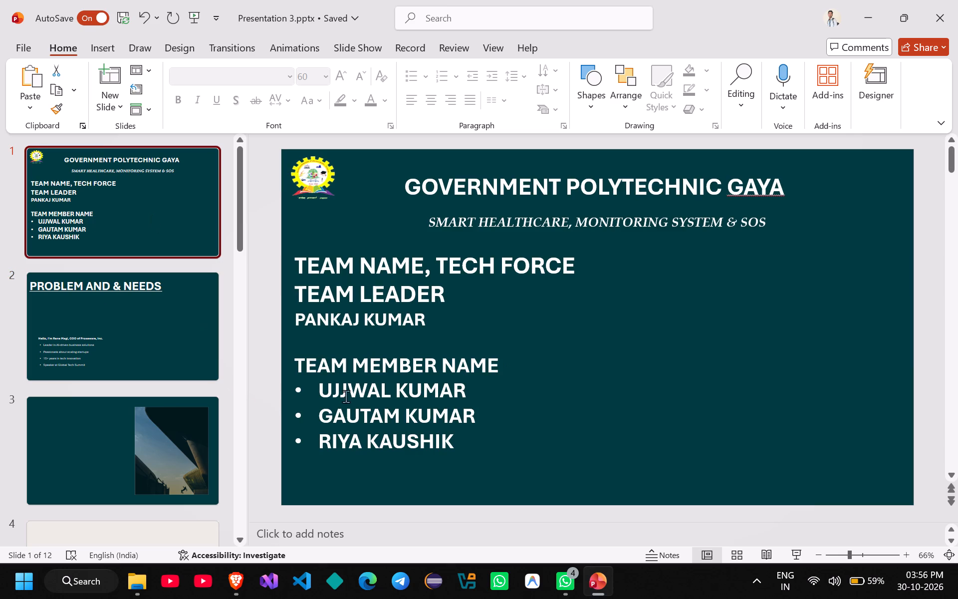
pyautogui.moveTo(319, 388); pyautogui.dragTo(491, 403)
pyautogui.click(593, 353)
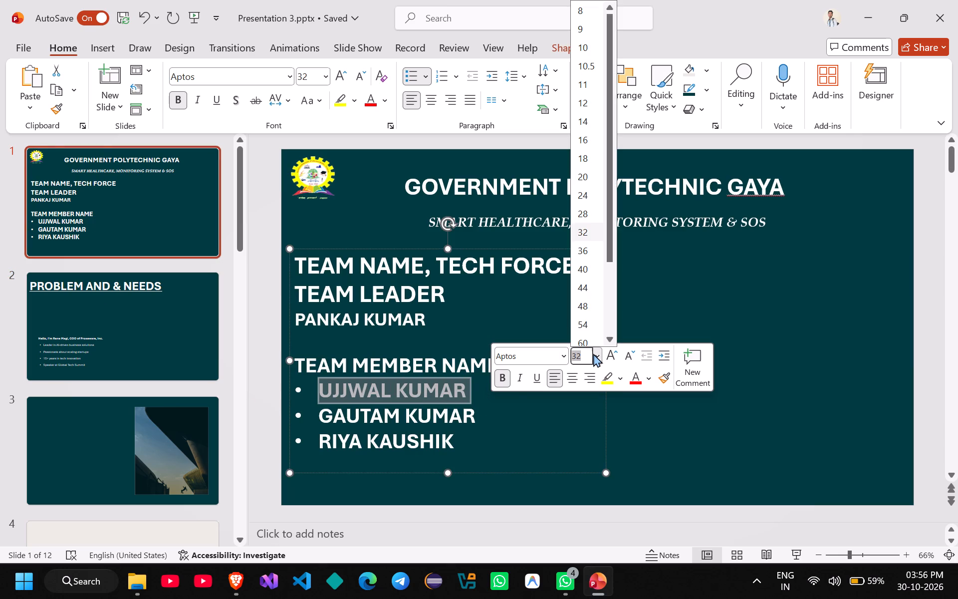
pyautogui.click(582, 215)
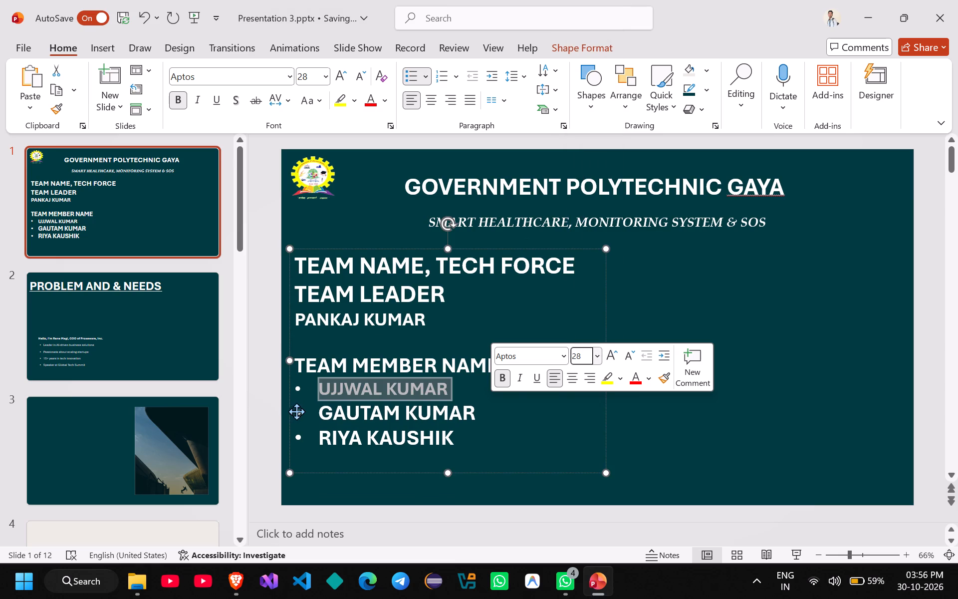
pyautogui.moveTo(317, 413); pyautogui.dragTo(412, 455)
pyautogui.click(519, 405)
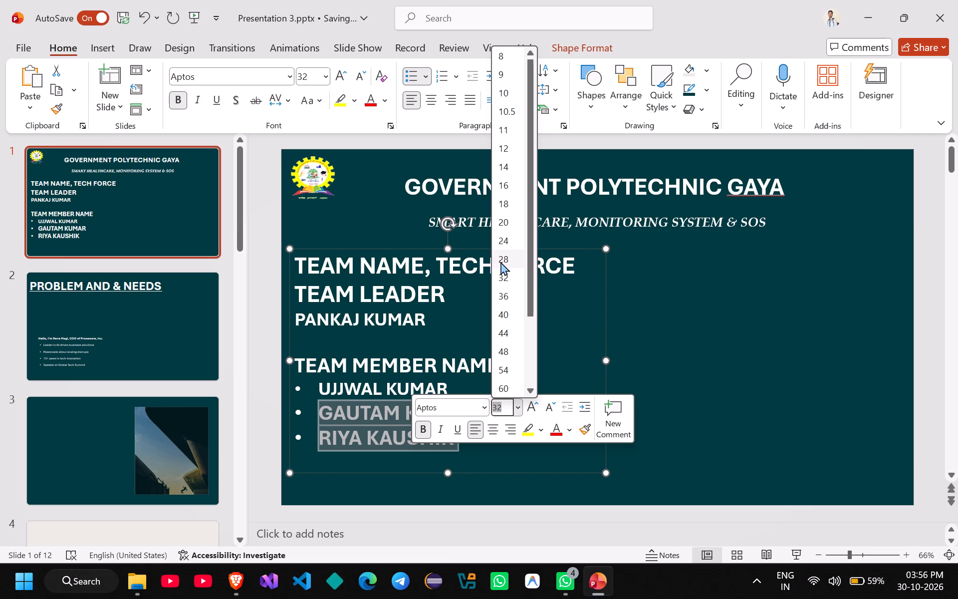
pyautogui.click(500, 262)
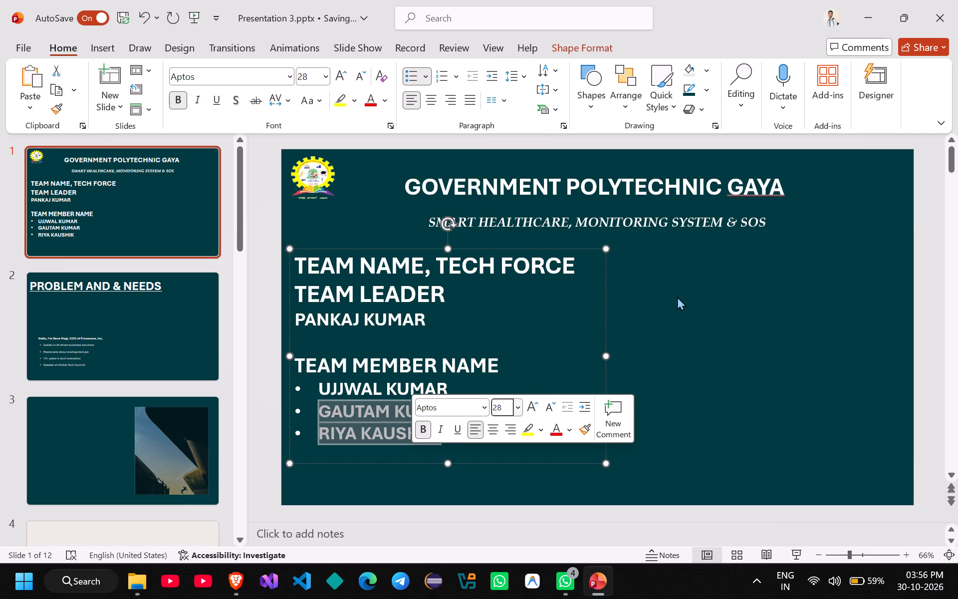
pyautogui.click(677, 297)
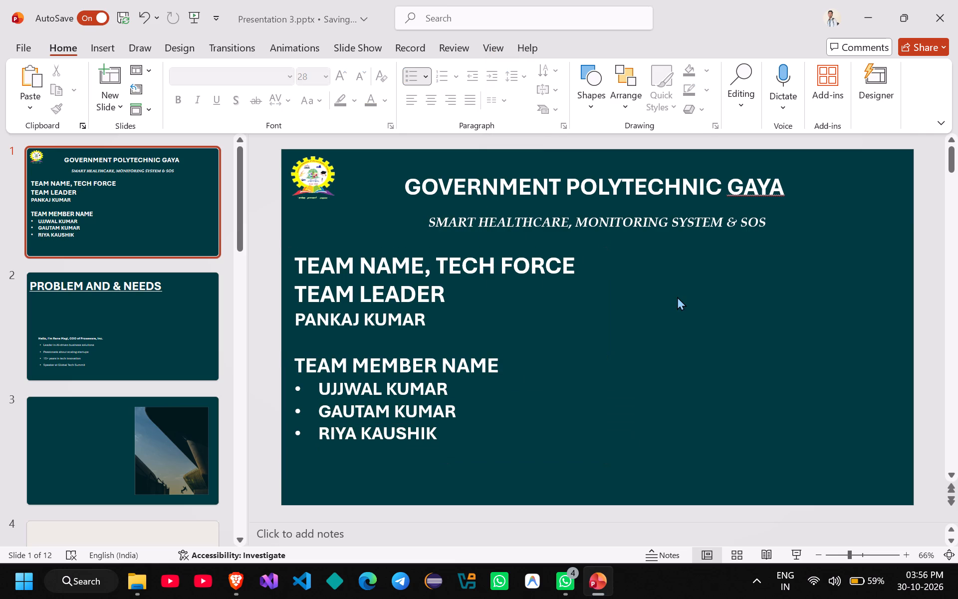